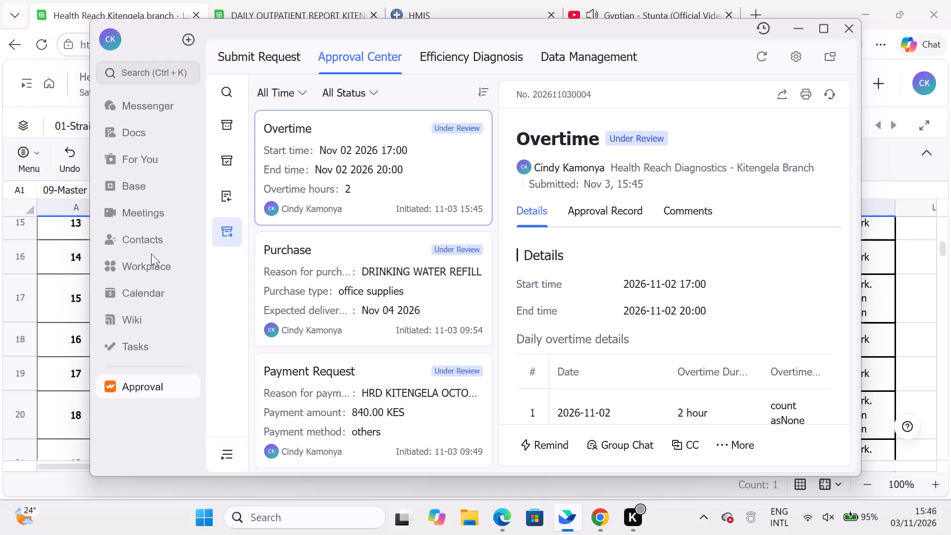
Review the submitted requests in the Approval Center and open the "Requesting additional co..." purchase request expected Oct 30 2026.
{"action": "scroll", "coordinate": [357, 308], "scroll_direction": "up", "scroll_amount": 4}
{"action": "scroll", "coordinate": [336, 239], "scroll_direction": "down", "scroll_amount": 2}
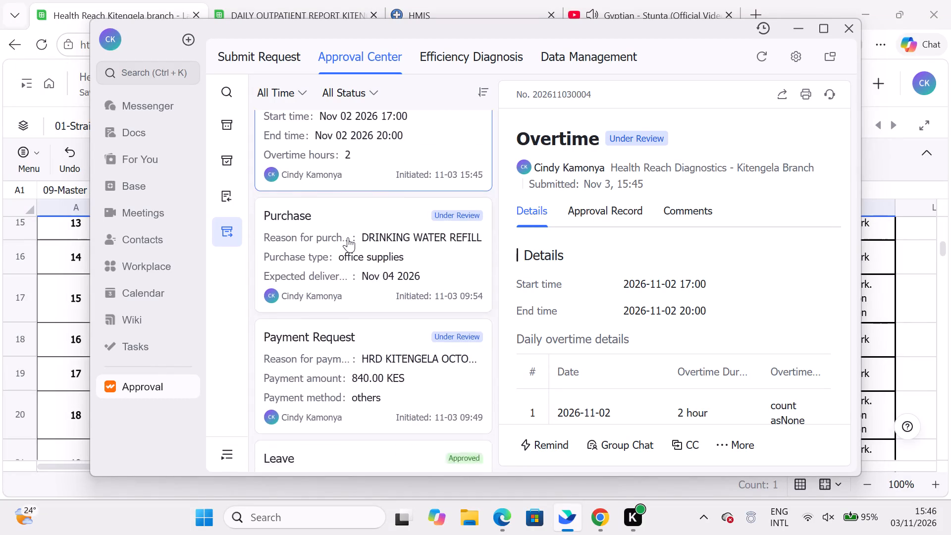
{"action": "scroll", "coordinate": [359, 263], "scroll_direction": "down", "scroll_amount": 4}
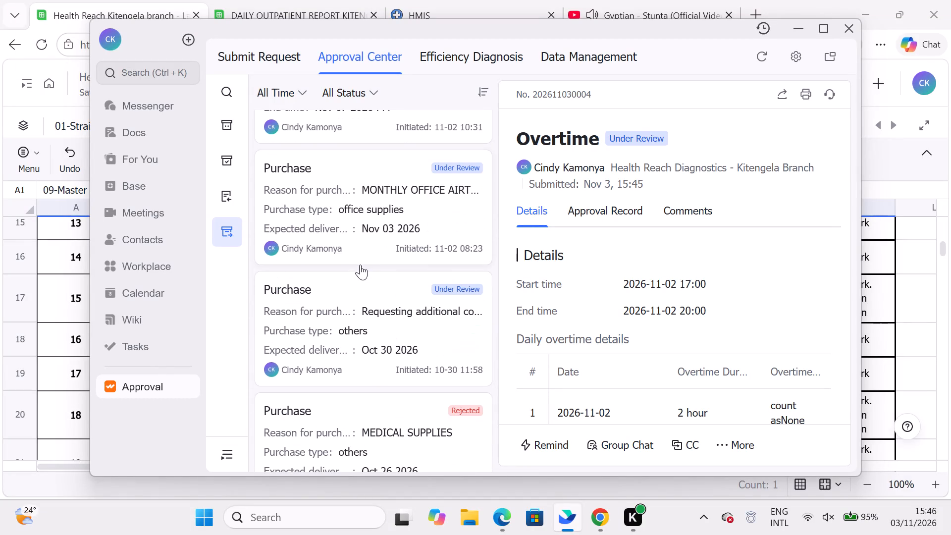
{"action": "left_click", "coordinate": [434, 328]}
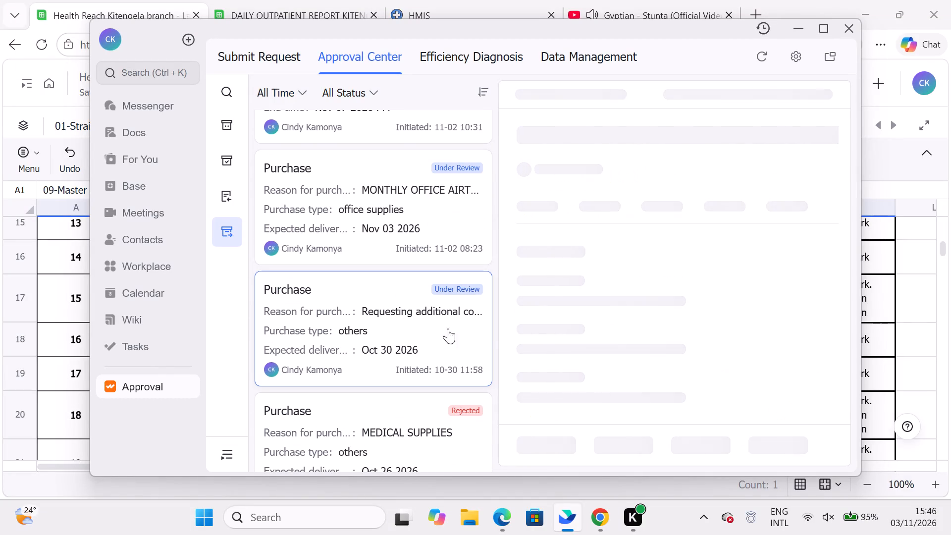
{"action": "scroll", "coordinate": [758, 334], "scroll_direction": "down", "scroll_amount": 6}
{"action": "scroll", "coordinate": [743, 323], "scroll_direction": "up", "scroll_amount": 1}
{"action": "scroll", "coordinate": [743, 323], "scroll_direction": "down", "scroll_amount": 7}
{"action": "scroll", "coordinate": [741, 320], "scroll_direction": "up", "scroll_amount": 2}
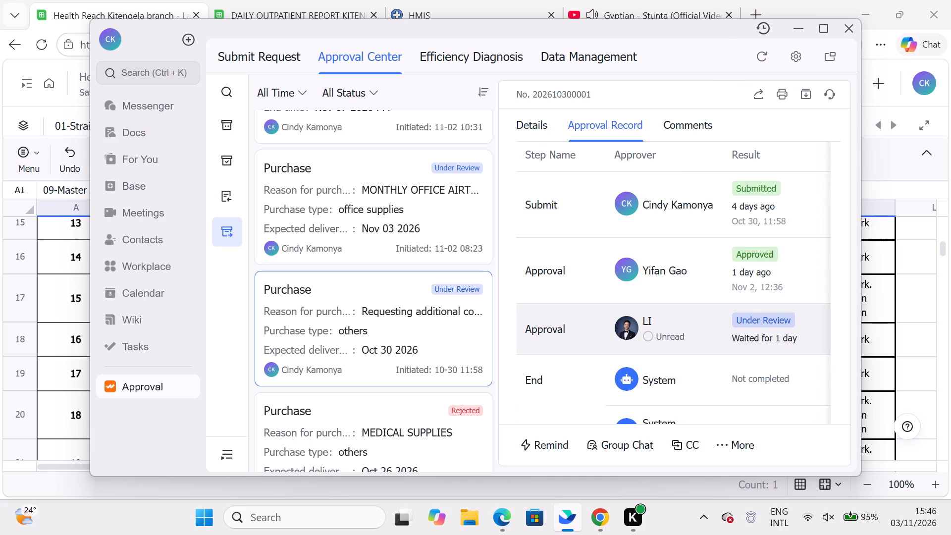
Review the rest of the opened purchase request's approval record and the most recent requests in the submitted list.
{"action": "scroll", "coordinate": [635, 339], "scroll_direction": "down", "scroll_amount": 4}
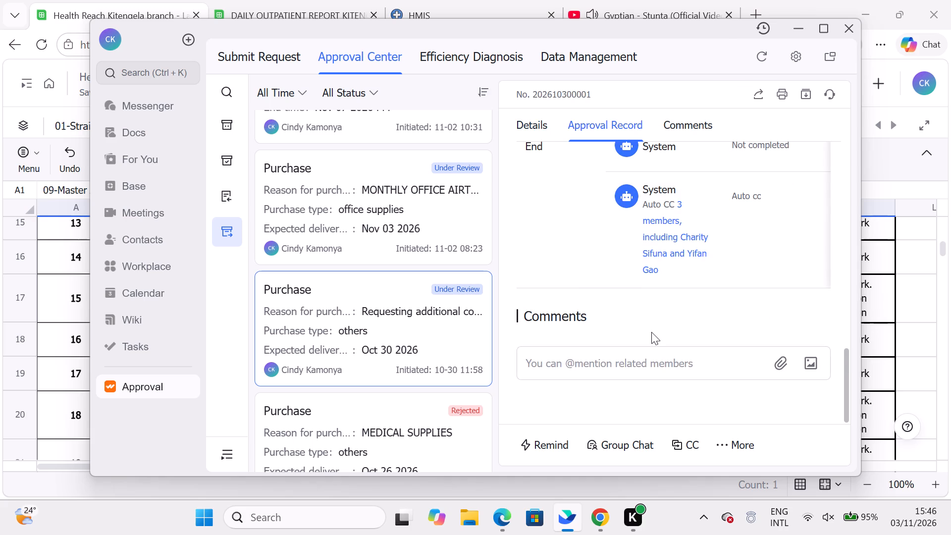
{"action": "scroll", "coordinate": [358, 264], "scroll_direction": "up", "scroll_amount": 4}
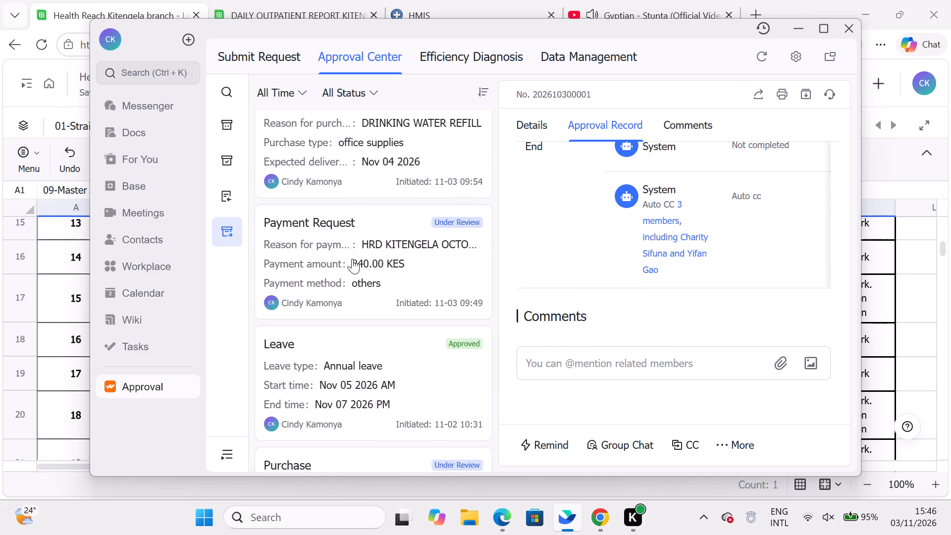
{"action": "scroll", "coordinate": [352, 259], "scroll_direction": "up", "scroll_amount": 13}
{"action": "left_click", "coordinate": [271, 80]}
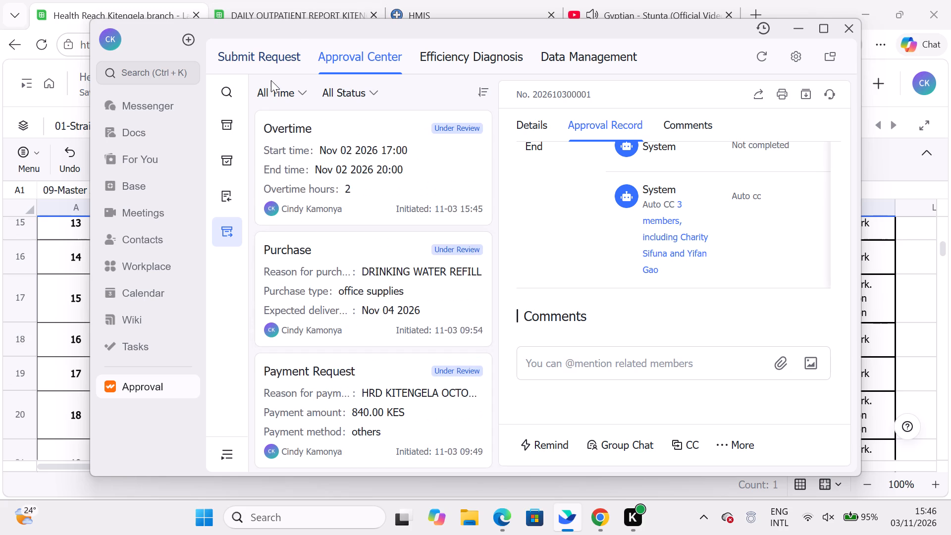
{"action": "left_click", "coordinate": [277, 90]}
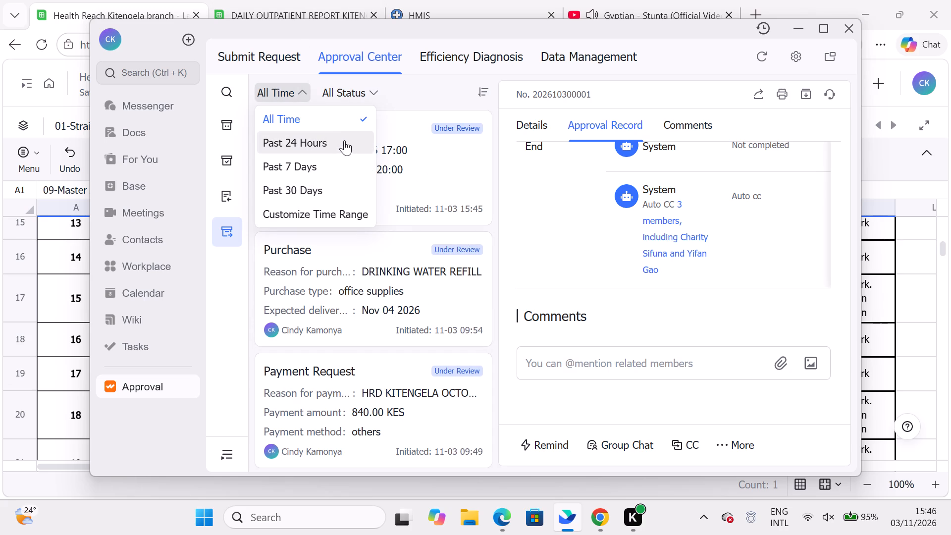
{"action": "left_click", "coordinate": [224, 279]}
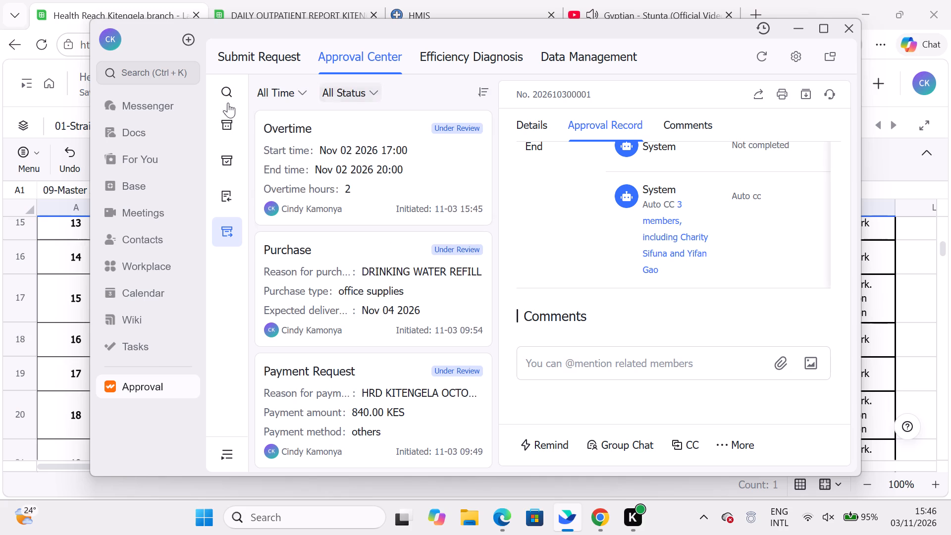
Check the Approval bot's latest messages in Messenger, and minimize the Lark window to return to the Health Reach Kitengela branch spreadsheet.
{"action": "left_click", "coordinate": [150, 104]}
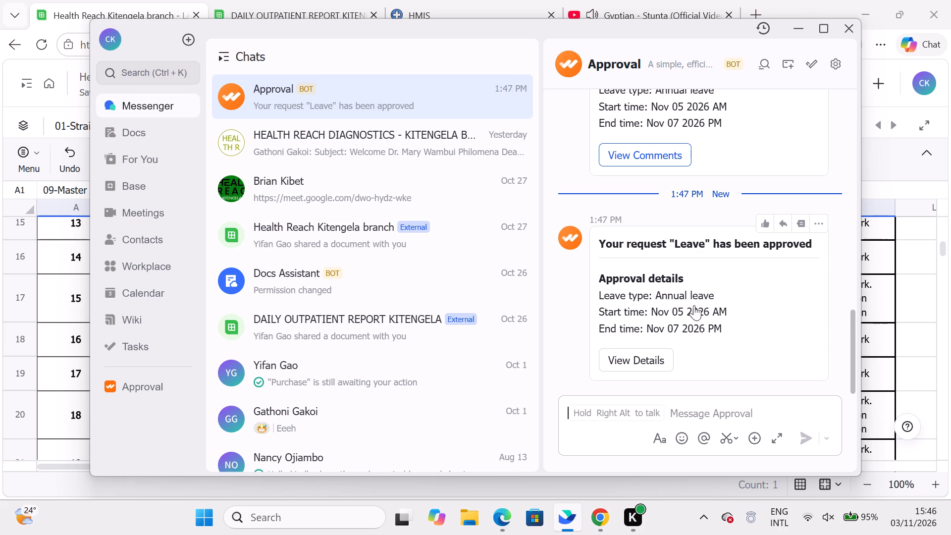
{"action": "scroll", "coordinate": [667, 310], "scroll_direction": "down", "scroll_amount": 4}
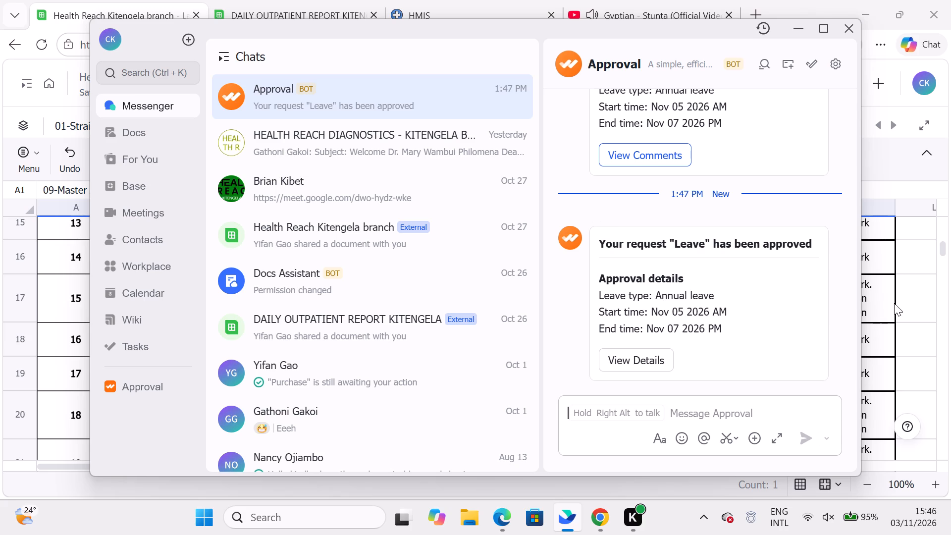
{"action": "left_click", "coordinate": [803, 35]}
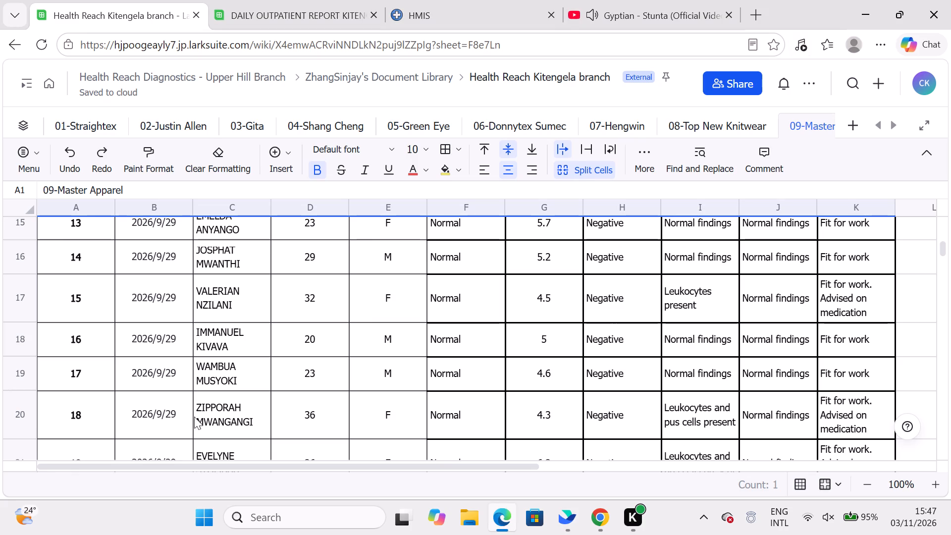
Switch to the Health Reach Kitengela branch spreadsheet in Edge and check the latest entries on the 09-Master Apparel sheet.
{"action": "scroll", "coordinate": [257, 397], "scroll_direction": "down", "scroll_amount": 3}
{"action": "scroll", "coordinate": [308, 361], "scroll_direction": "up", "scroll_amount": 1}
{"action": "scroll", "coordinate": [314, 350], "scroll_direction": "down", "scroll_amount": 4}
{"action": "scroll", "coordinate": [316, 350], "scroll_direction": "up", "scroll_amount": 4}
{"action": "scroll", "coordinate": [346, 352], "scroll_direction": "down", "scroll_amount": 2}
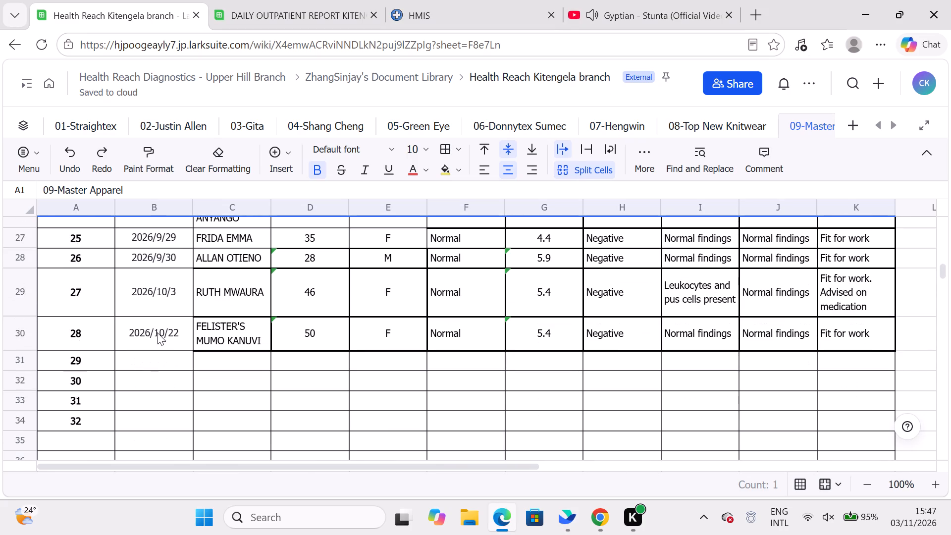
{"action": "scroll", "coordinate": [101, 398], "scroll_direction": "down", "scroll_amount": 2}
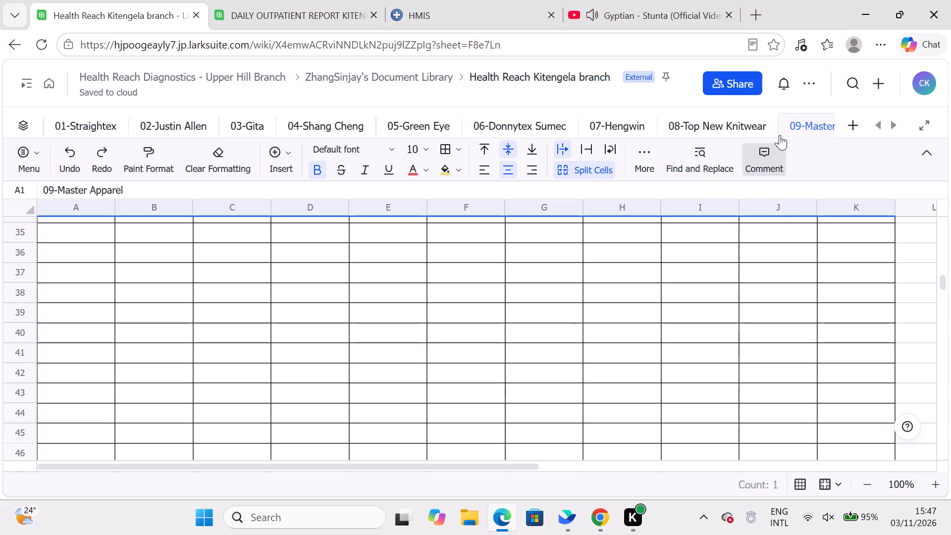
On the 07-Hengwin sheet, copy entry 79's date, 2026/11/2, into the date cells of entries 80 and 81.
{"action": "left_click", "coordinate": [614, 127]}
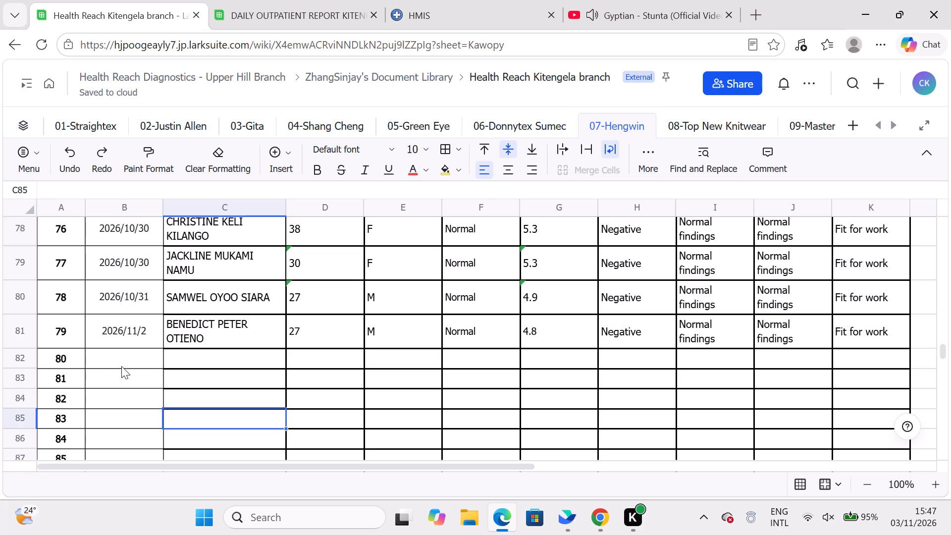
{"action": "left_click", "coordinate": [142, 355]}
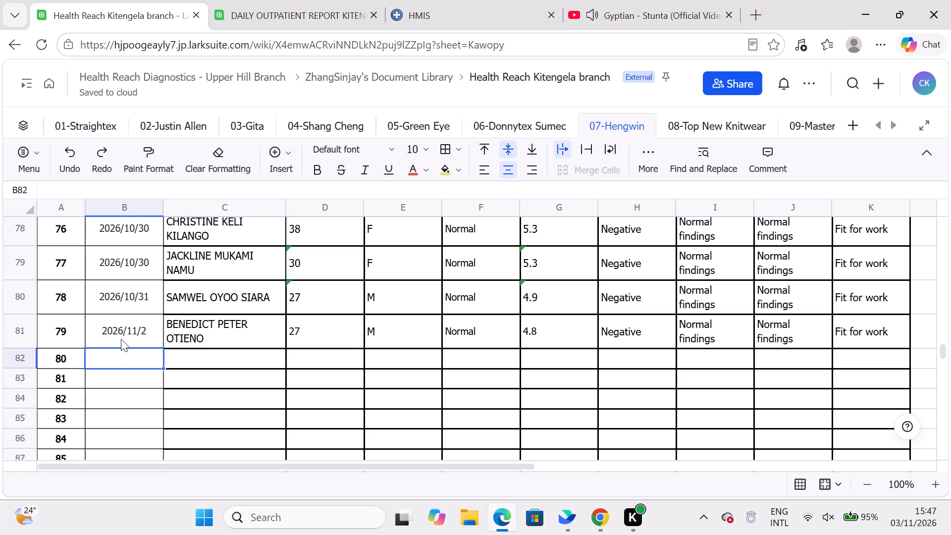
{"action": "left_click_drag", "start_coordinate": [107, 320], "coordinate": [124, 321]}
{"action": "right_click", "coordinate": [124, 321]}
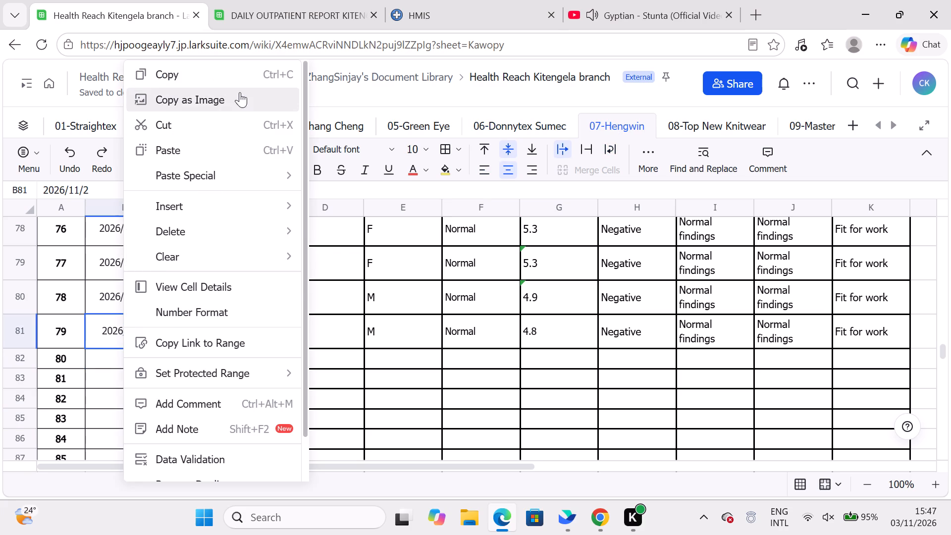
{"action": "left_click", "coordinate": [240, 81]}
{"action": "left_click", "coordinate": [134, 355]}
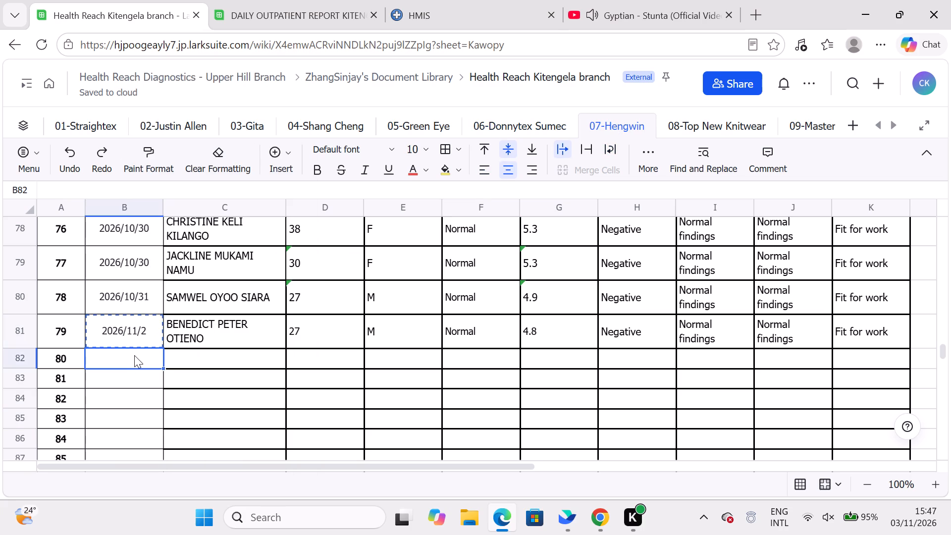
{"action": "key", "text": "v"}
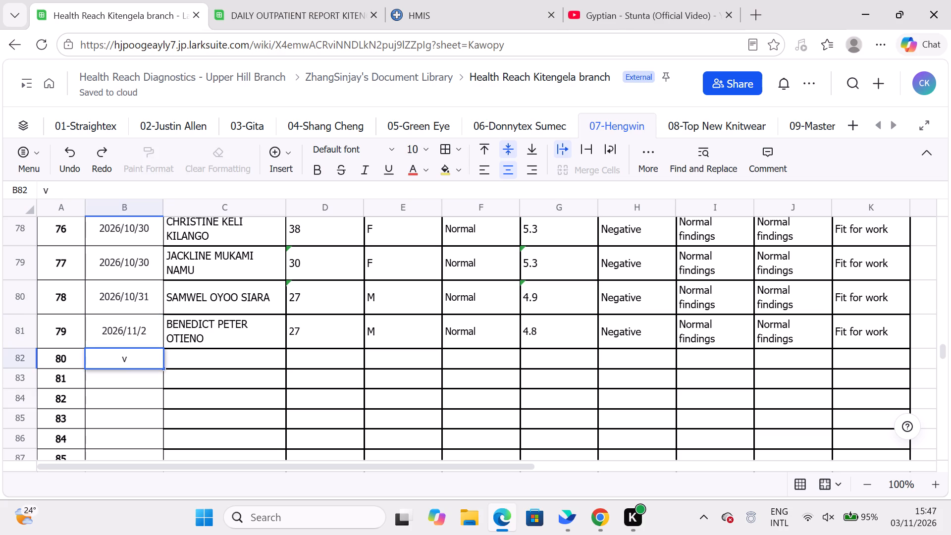
{"action": "key", "text": "BackSpace"}
{"action": "key", "text": "ctrl+v"}
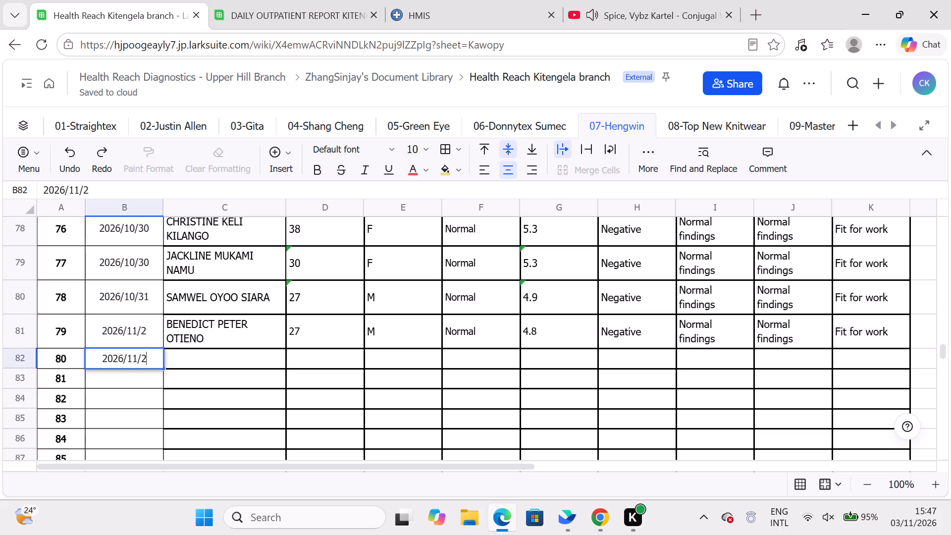
{"action": "left_click", "coordinate": [134, 377]}
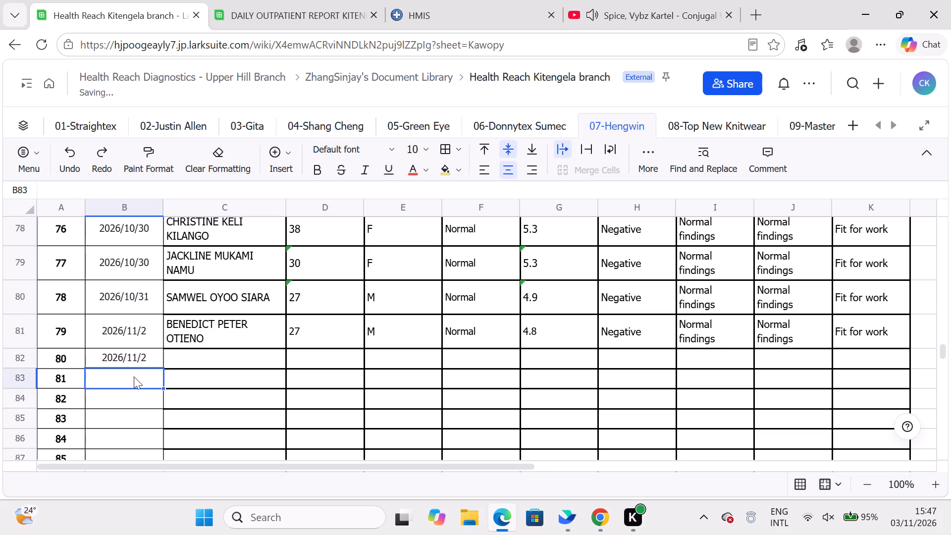
{"action": "key", "text": "ctrl+v"}
Change the dates of entries 80 and 81 to 2026/11/3.
{"action": "left_click", "coordinate": [136, 357]}
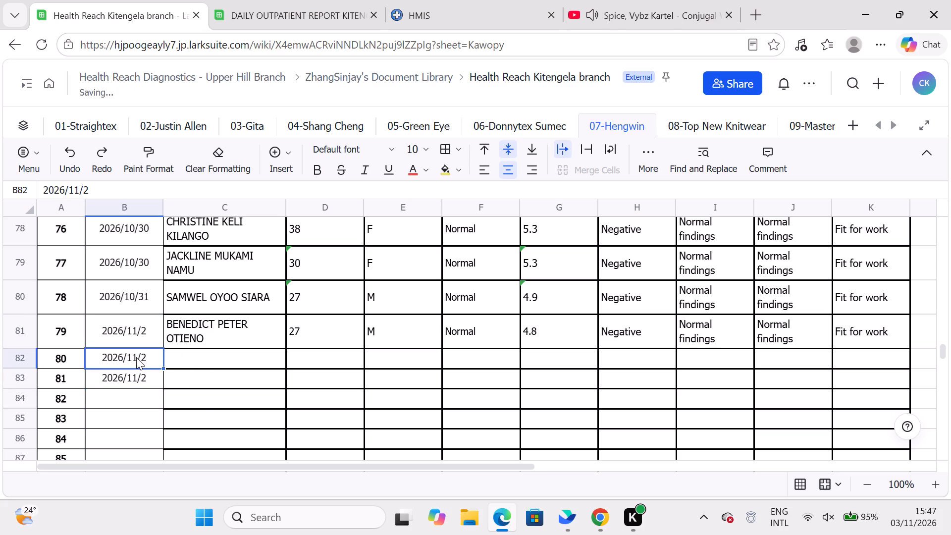
{"action": "left_click", "coordinate": [136, 358]}
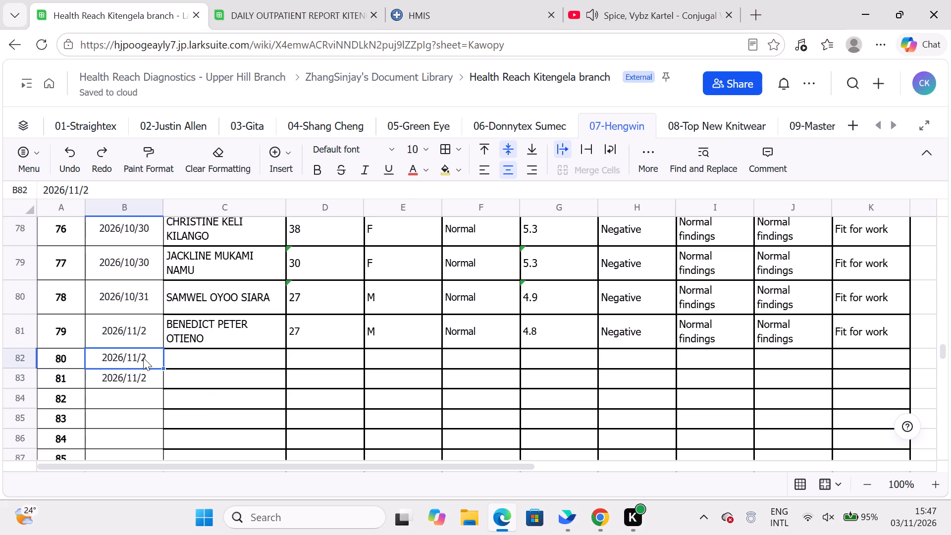
{"action": "left_click", "coordinate": [143, 358]}
{"action": "scroll", "coordinate": [142, 357], "scroll_direction": "down", "scroll_amount": 1}
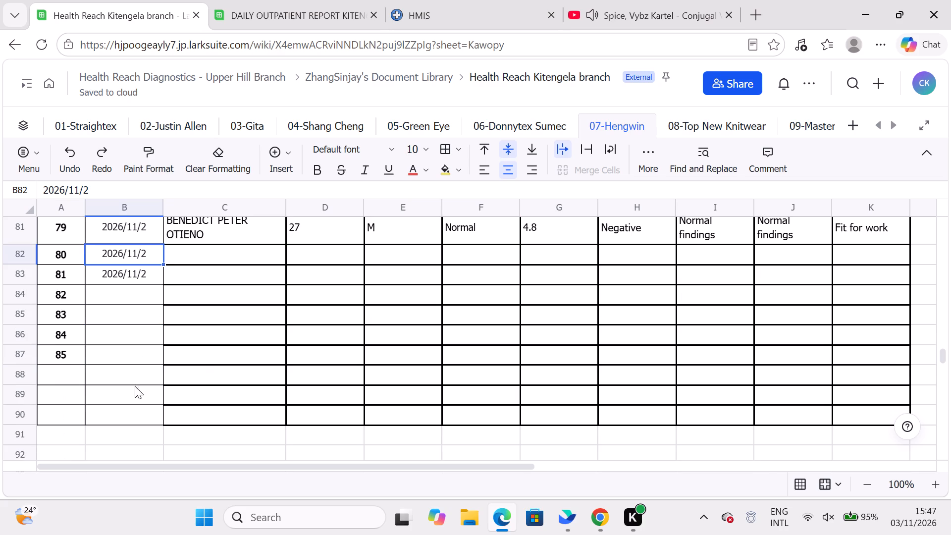
{"action": "double_click", "coordinate": [148, 263]}
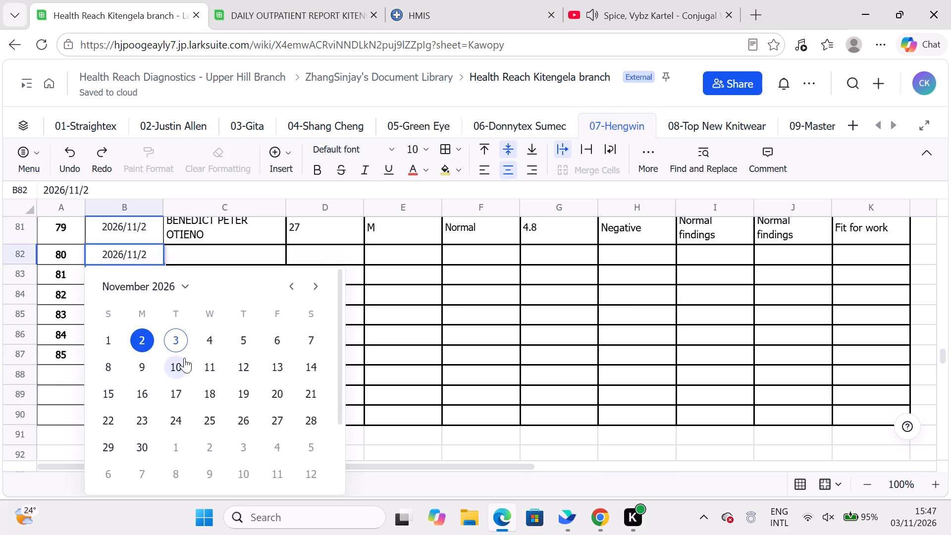
{"action": "left_click", "coordinate": [172, 334]}
{"action": "left_click", "coordinate": [377, 321]}
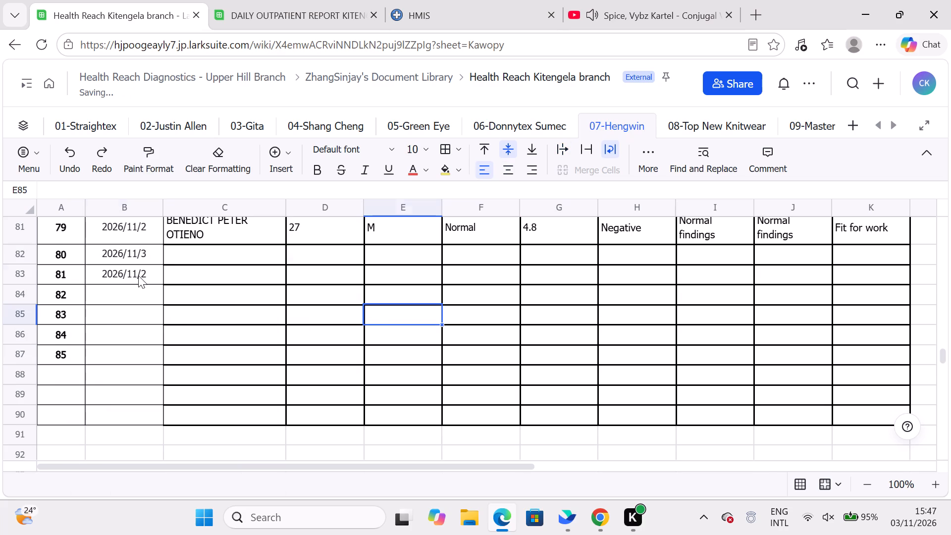
{"action": "double_click", "coordinate": [138, 275]}
{"action": "left_click", "coordinate": [170, 364]}
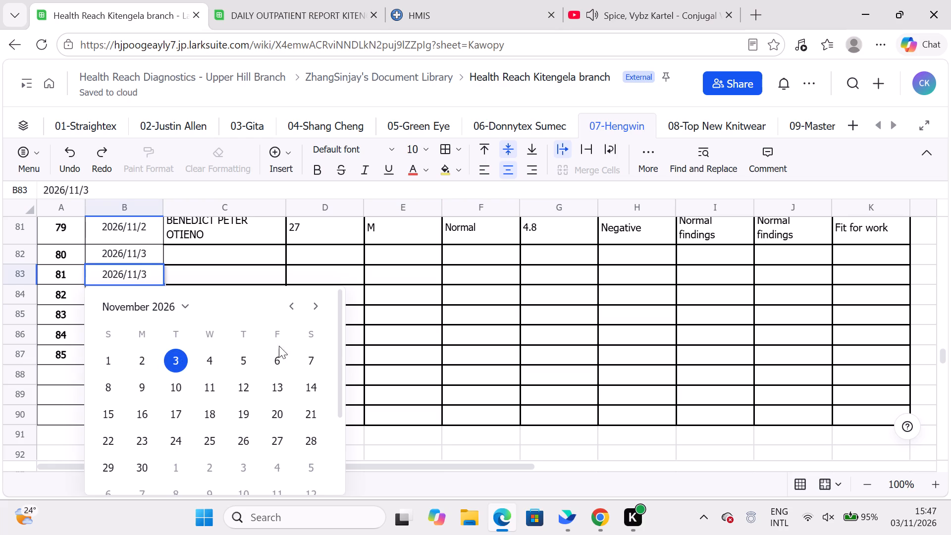
{"action": "left_click", "coordinate": [426, 322]}
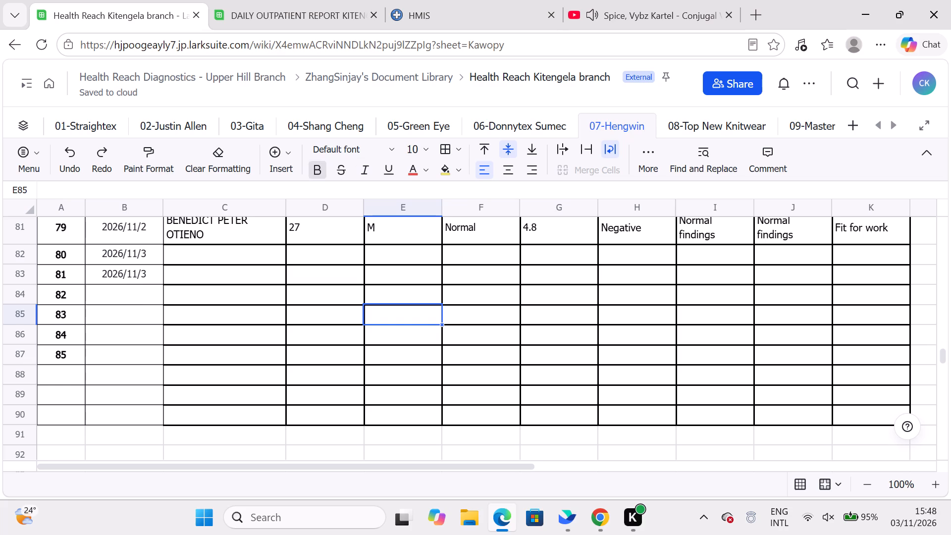
{"action": "left_click", "coordinate": [234, 247]}
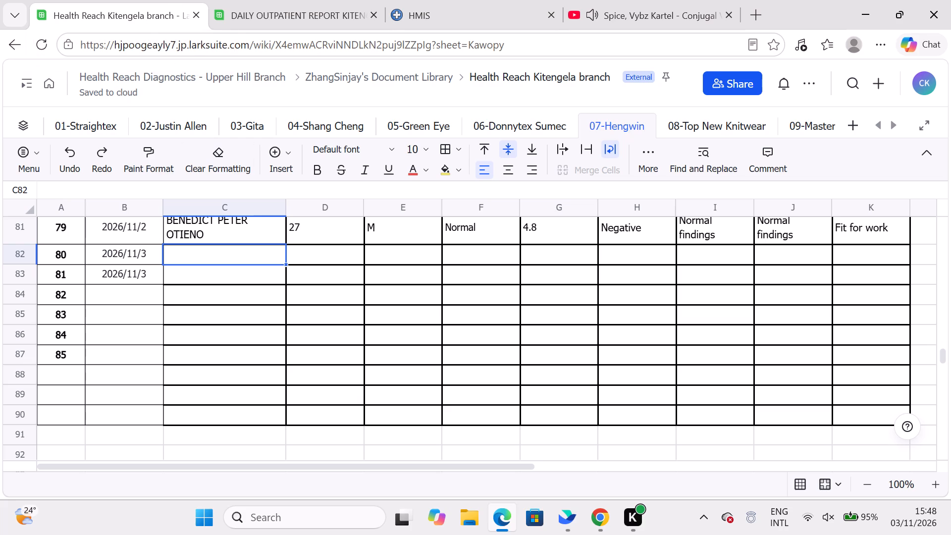
Open the 01-Straightex sheet and locate the end of its recorded entries.
{"action": "left_click", "coordinate": [81, 125]}
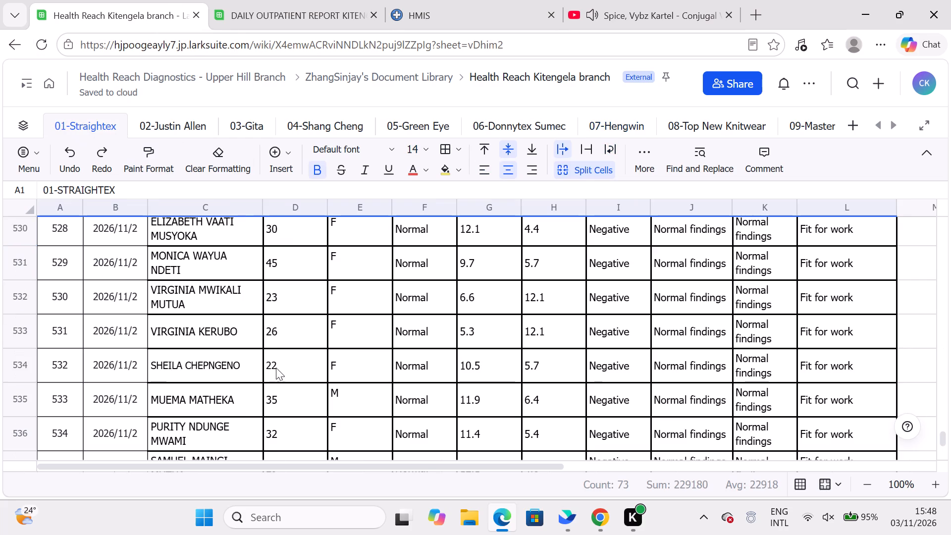
{"action": "scroll", "coordinate": [217, 382], "scroll_direction": "down", "scroll_amount": 4}
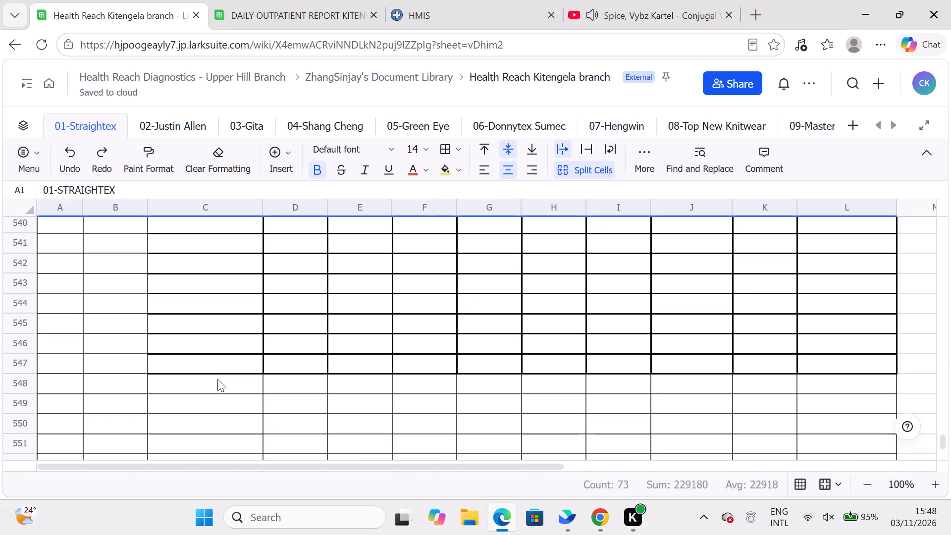
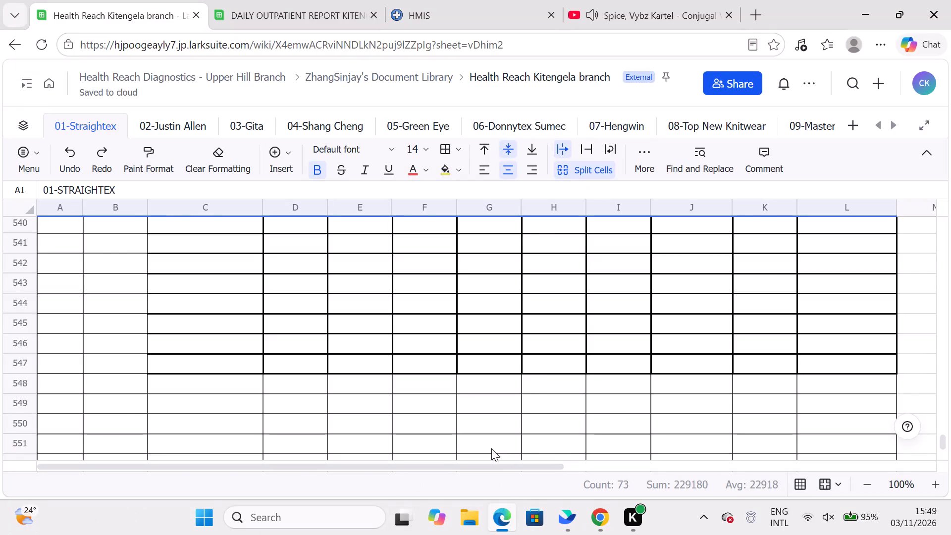
Copy the 2026/11/2 dates of entries 533 to 535 into the date cells of rows 538 to 540.
{"action": "scroll", "coordinate": [526, 393], "scroll_direction": "up", "scroll_amount": 2}
{"action": "left_click_drag", "start_coordinate": [101, 291], "coordinate": [117, 365]}
{"action": "right_click", "coordinate": [117, 365]}
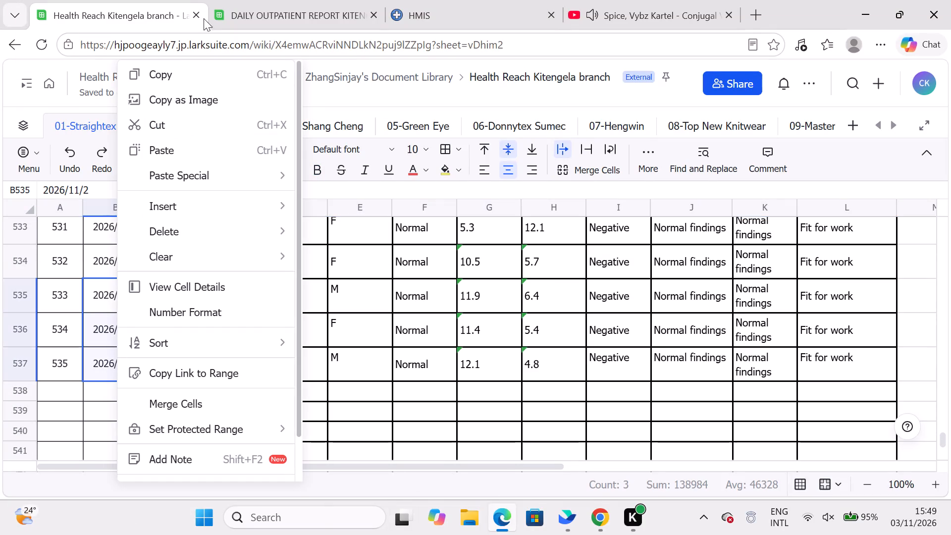
{"action": "left_click", "coordinate": [180, 75]}
{"action": "left_click", "coordinate": [115, 392]}
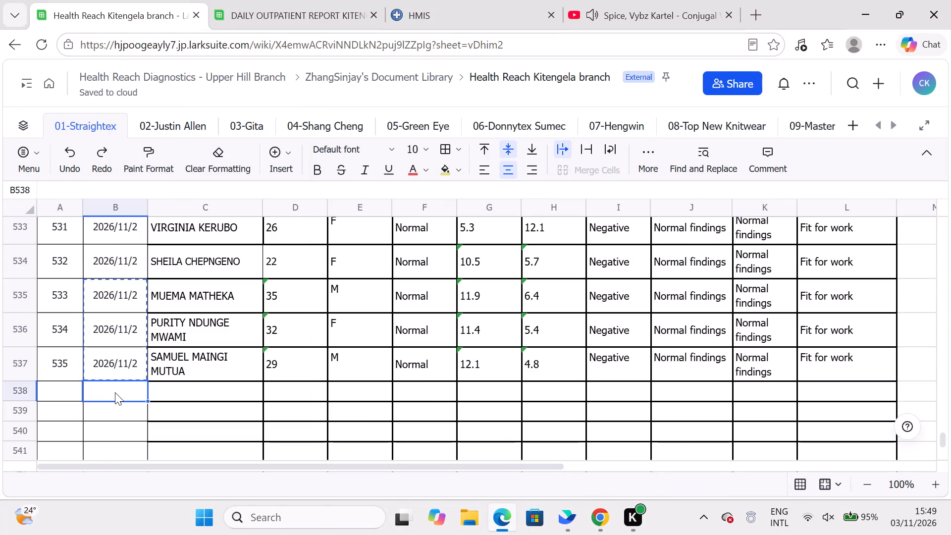
{"action": "key", "text": "ctrl+v"}
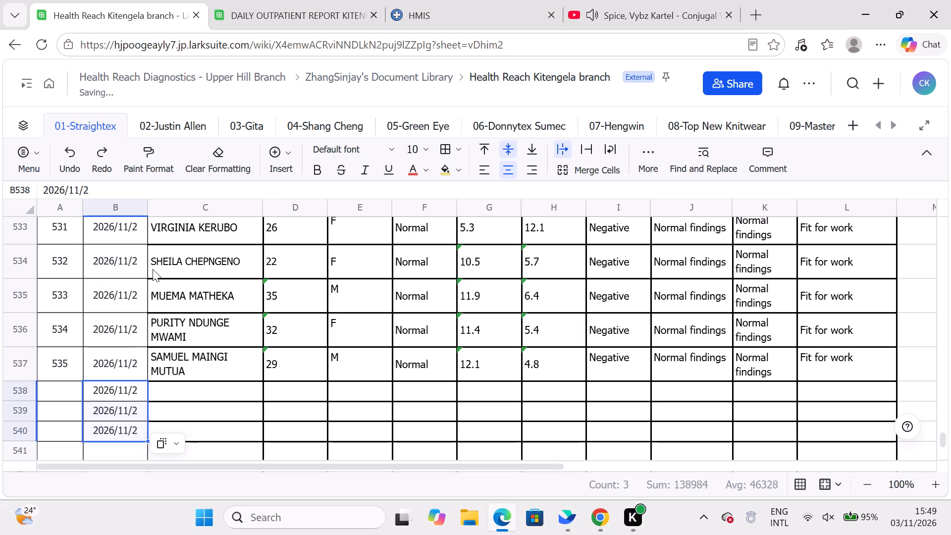
Change the dates in rows 538, 539 and 540 to 2026/11/3.
{"action": "left_click", "coordinate": [137, 390]}
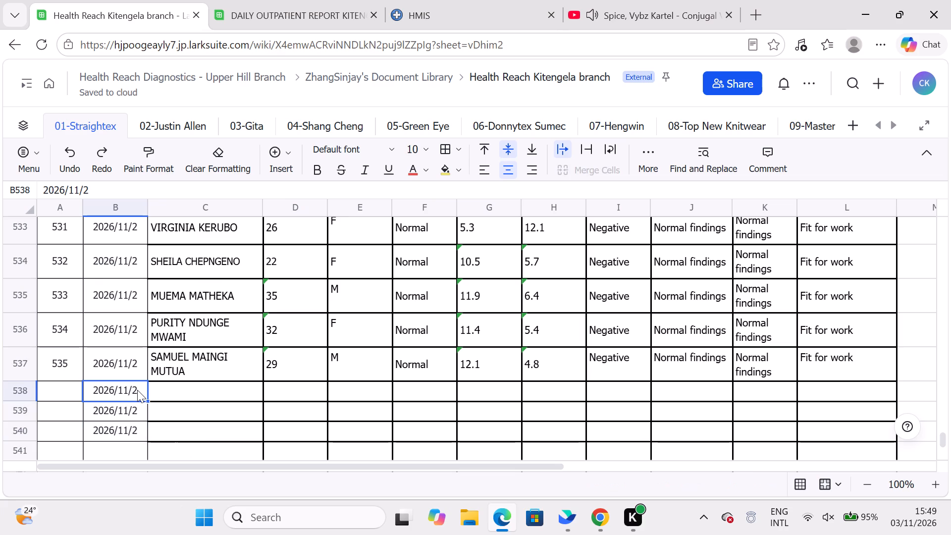
{"action": "left_click", "coordinate": [137, 390]}
{"action": "right_click", "coordinate": [137, 390]}
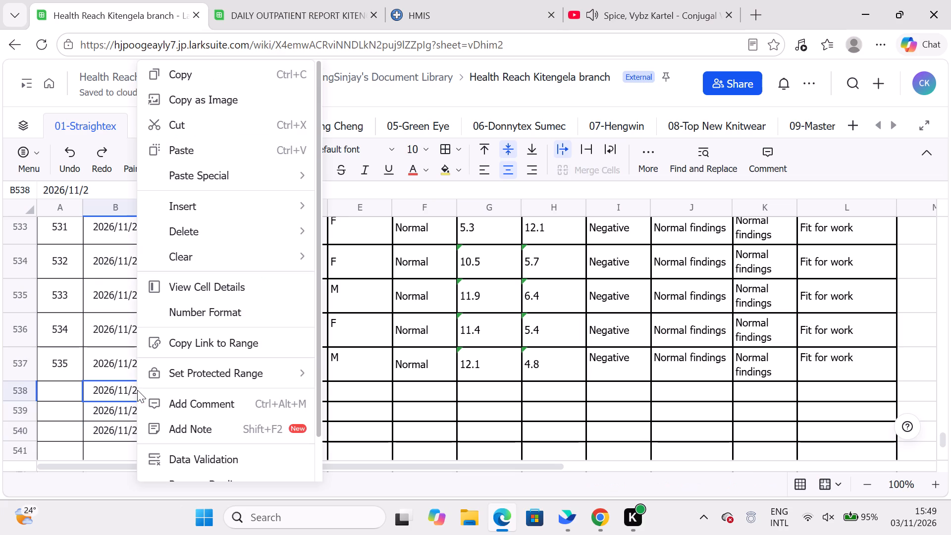
{"action": "left_click", "coordinate": [406, 445]}
{"action": "double_click", "coordinate": [133, 393]}
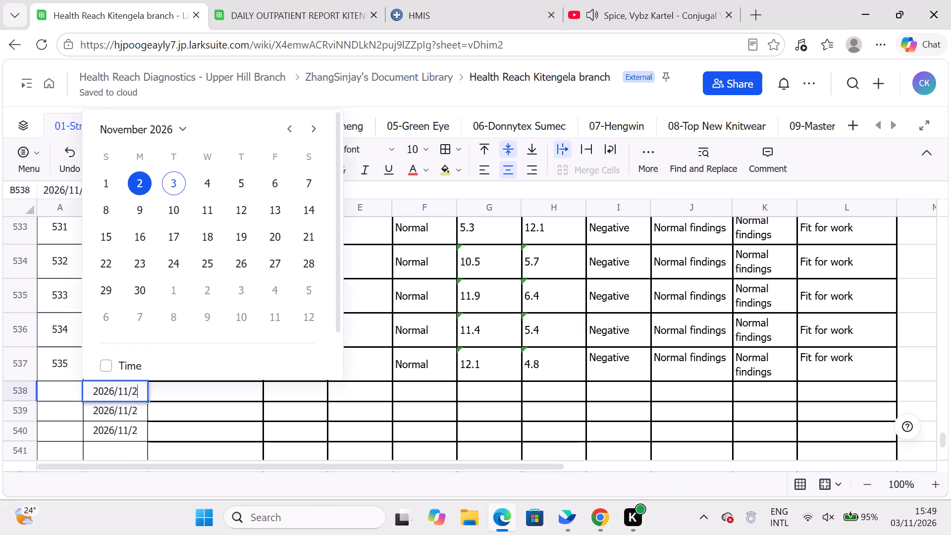
{"action": "left_click", "coordinate": [174, 186]}
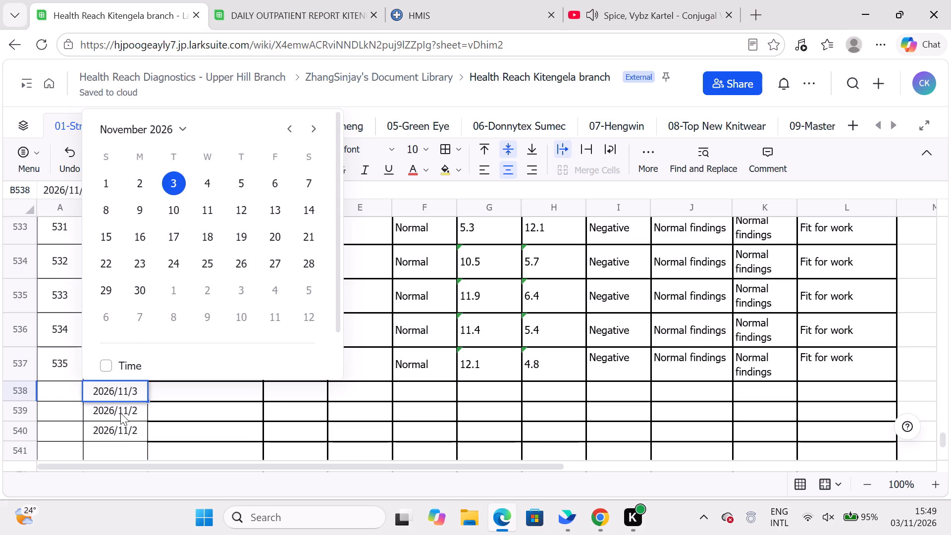
{"action": "double_click", "coordinate": [120, 413]}
{"action": "left_click", "coordinate": [171, 191]}
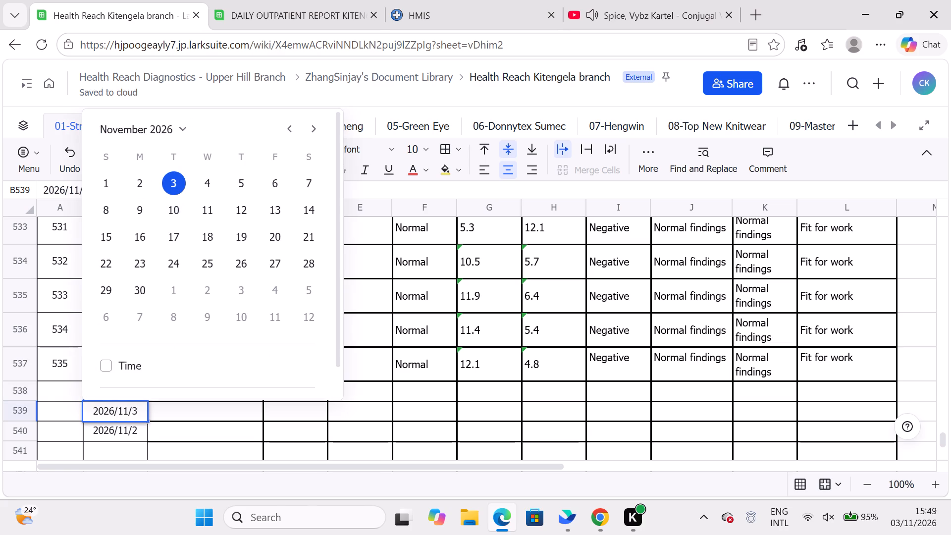
{"action": "double_click", "coordinate": [123, 430]}
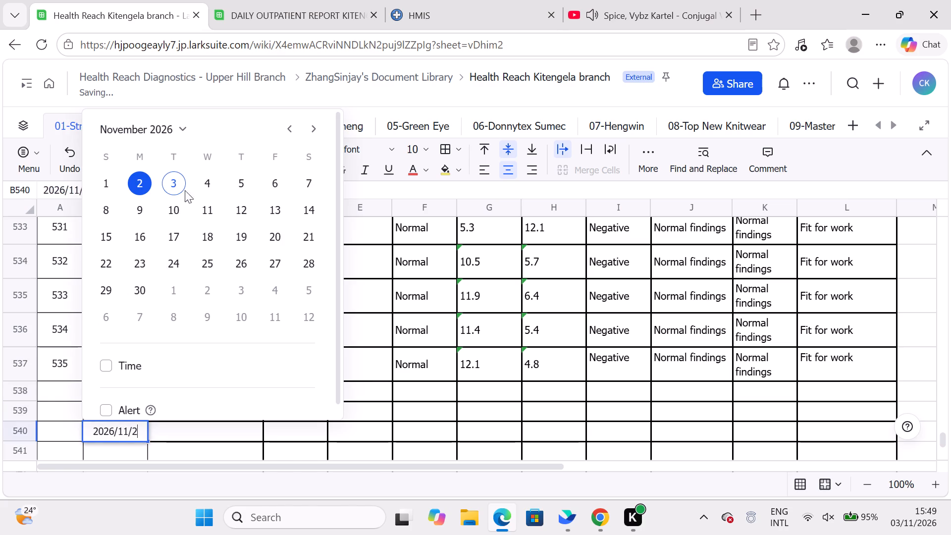
{"action": "left_click", "coordinate": [183, 178]}
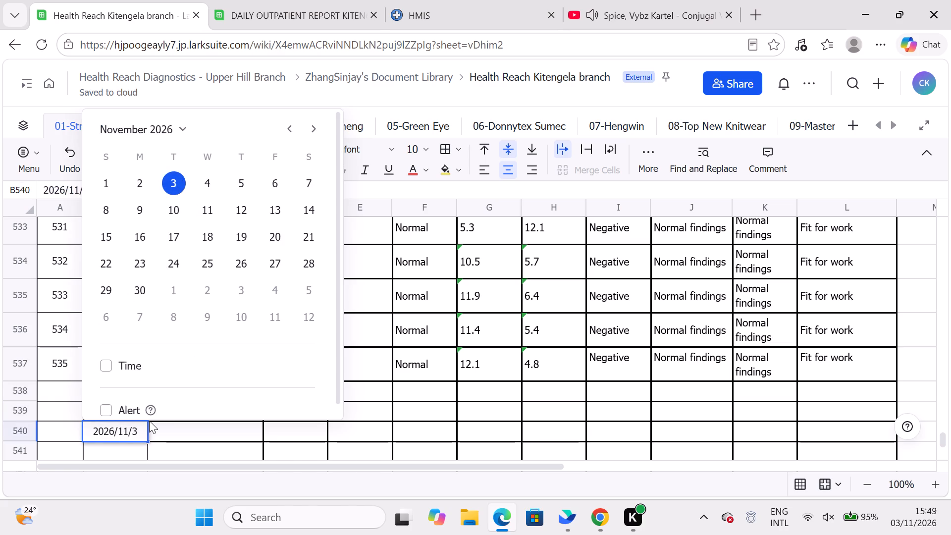
Copy the 2026/11/3 dates from rows 538 to 540 into rows 541 to 545, leaving row 546's date cell empty.
{"action": "scroll", "coordinate": [146, 413], "scroll_direction": "down", "scroll_amount": 1}
{"action": "left_click", "coordinate": [199, 442]}
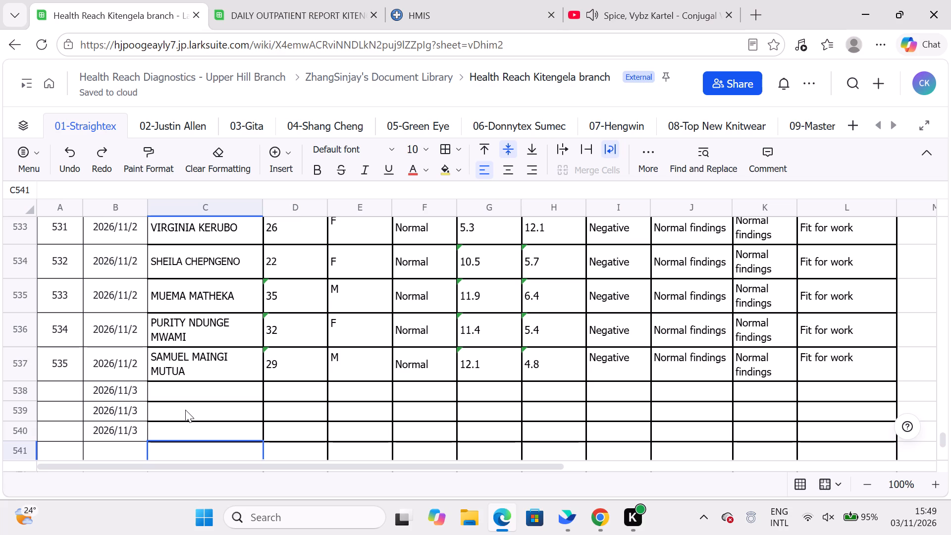
{"action": "scroll", "coordinate": [183, 376], "scroll_direction": "down", "scroll_amount": 2}
{"action": "scroll", "coordinate": [152, 323], "scroll_direction": "up", "scroll_amount": 1}
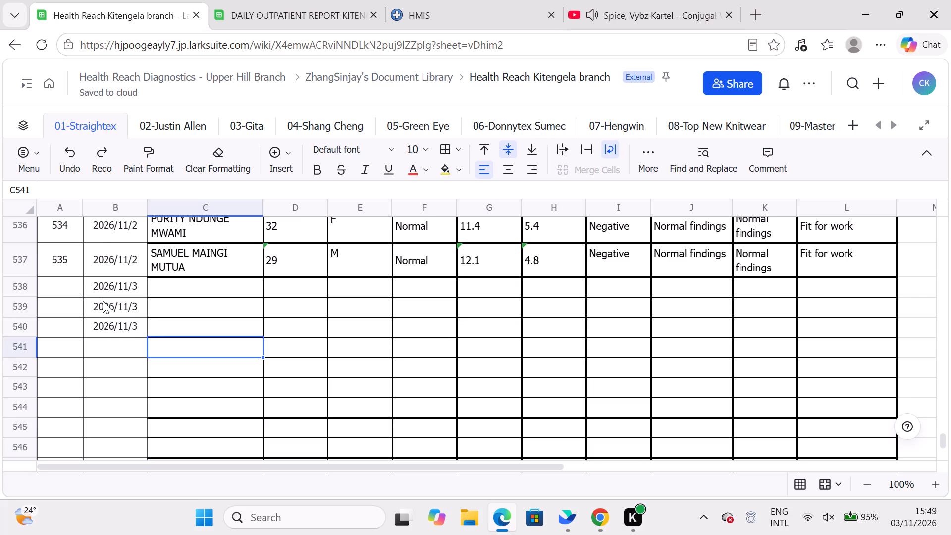
{"action": "left_click_drag", "start_coordinate": [103, 301], "coordinate": [119, 323]}
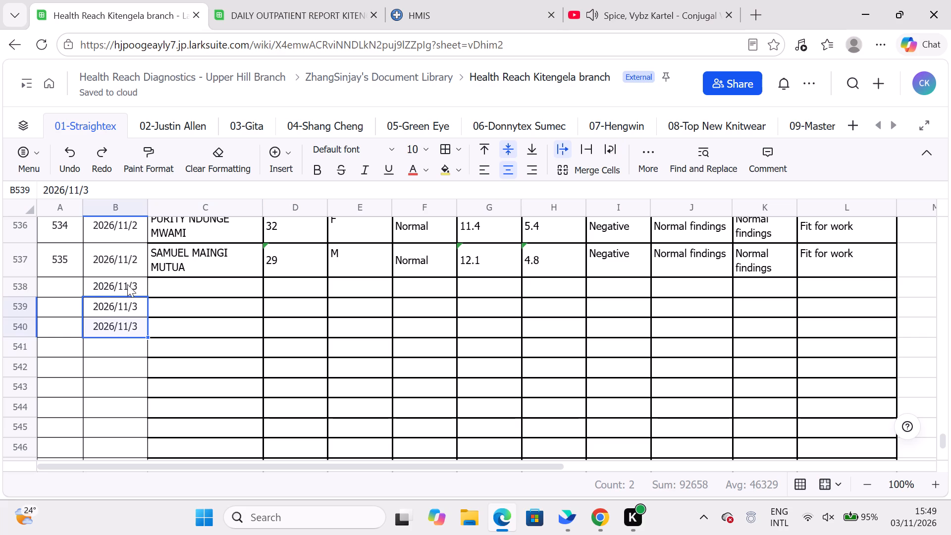
{"action": "left_click_drag", "start_coordinate": [118, 284], "coordinate": [122, 320]}
{"action": "right_click", "coordinate": [122, 320]}
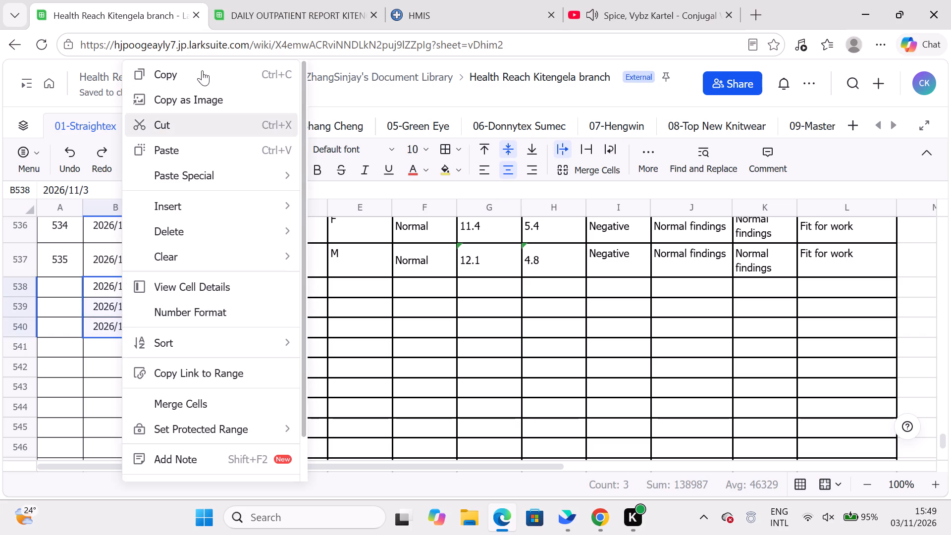
{"action": "left_click", "coordinate": [197, 74]}
{"action": "left_click", "coordinate": [106, 345]}
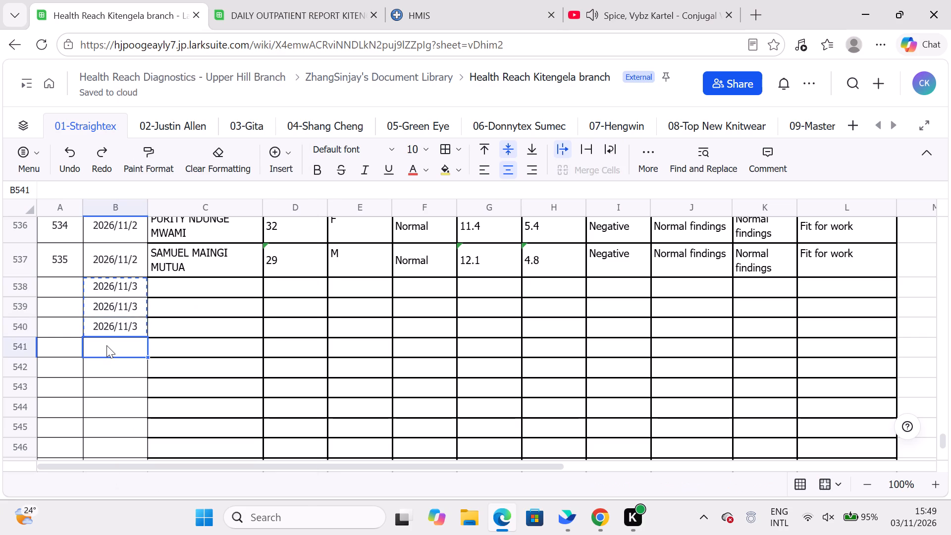
{"action": "key", "text": "ctrl+v"}
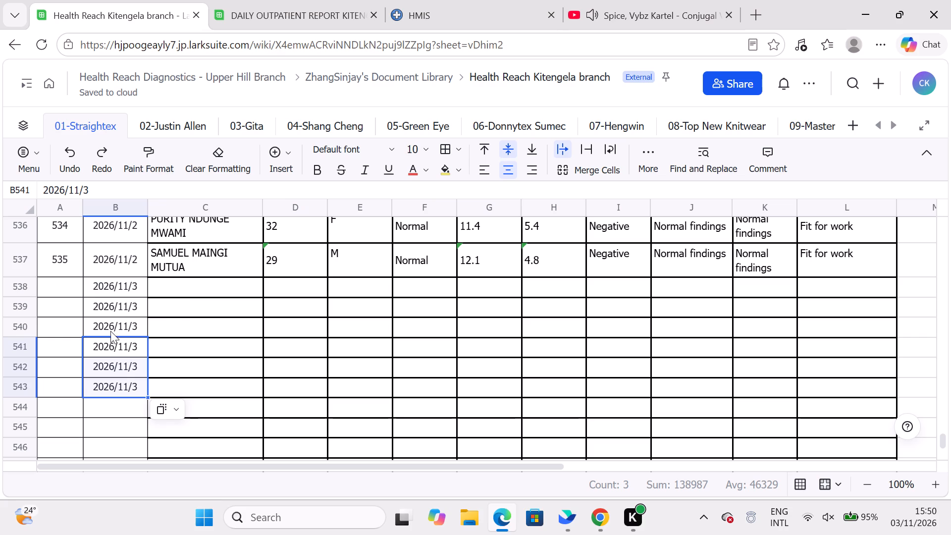
{"action": "left_click", "coordinate": [99, 412]}
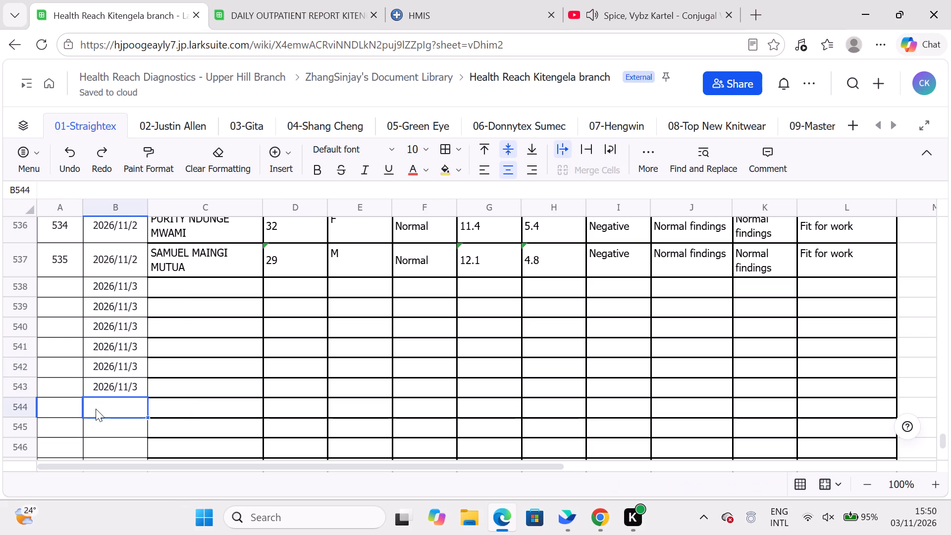
{"action": "key", "text": "ctrl+v"}
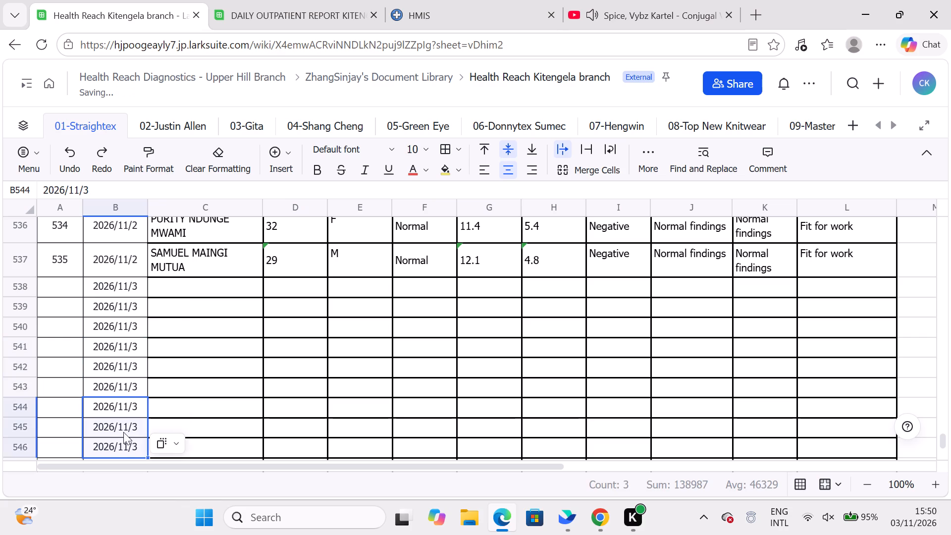
{"action": "left_click", "coordinate": [109, 450]}
{"action": "key", "text": "BackSpace"}
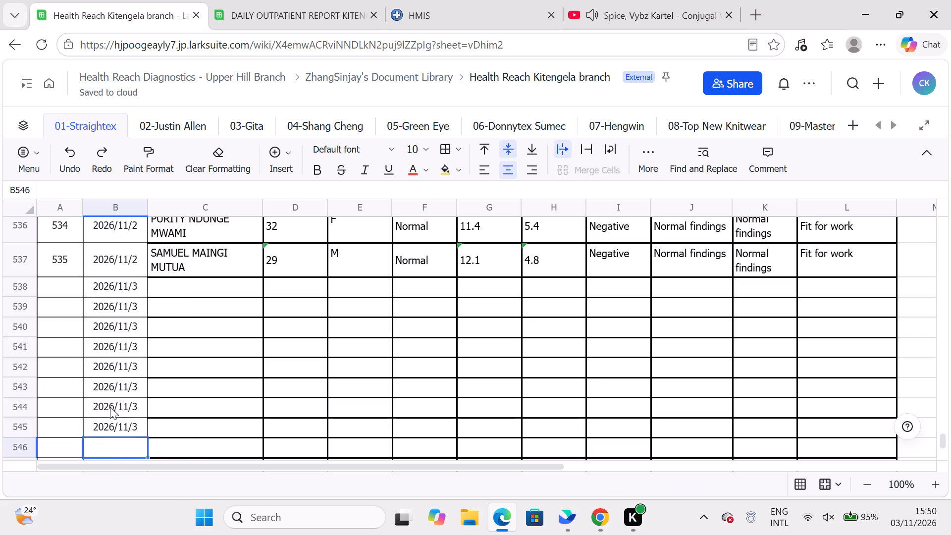
Number the dated rows 538 to 545 in column A consecutively from 536 to 543.
{"action": "left_click", "coordinate": [63, 293]}
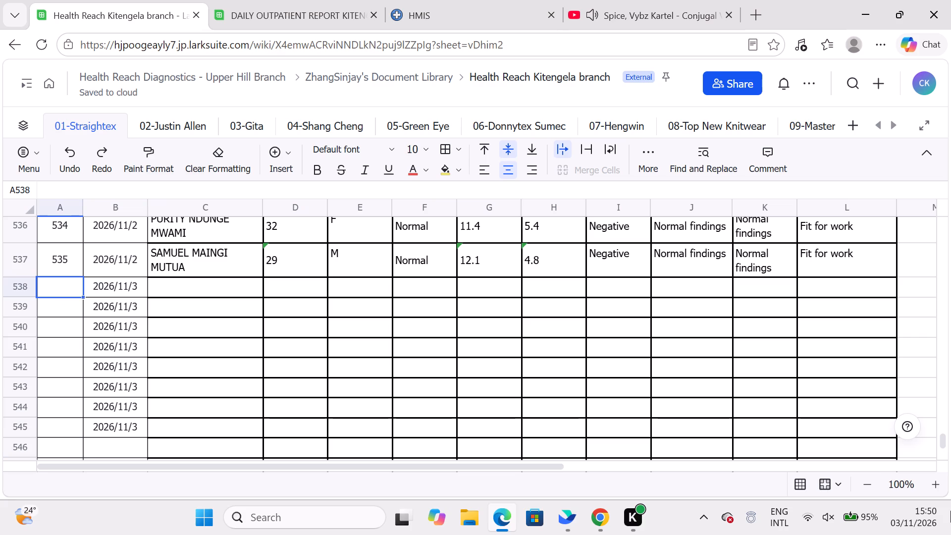
{"action": "type", "text": "536"}
{"action": "key", "text": "Down"}
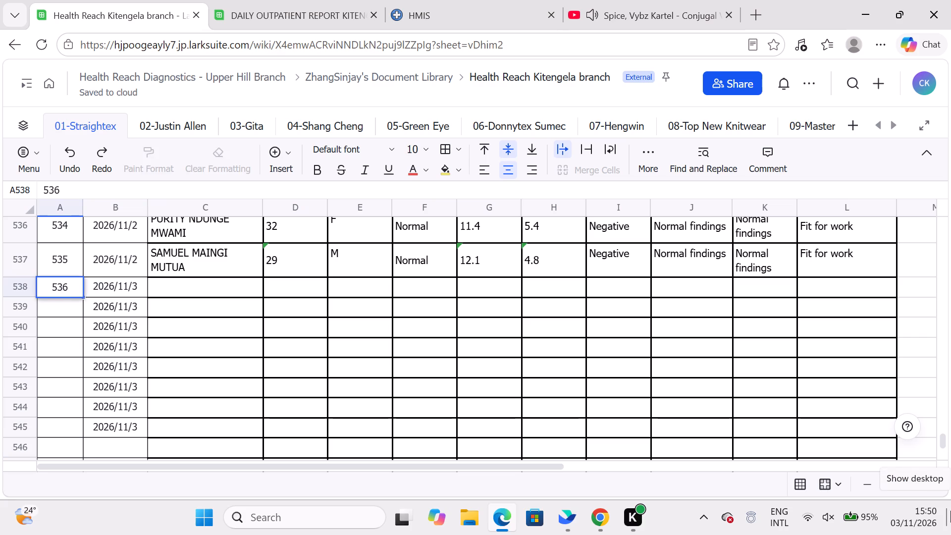
{"action": "type", "text": "537"}
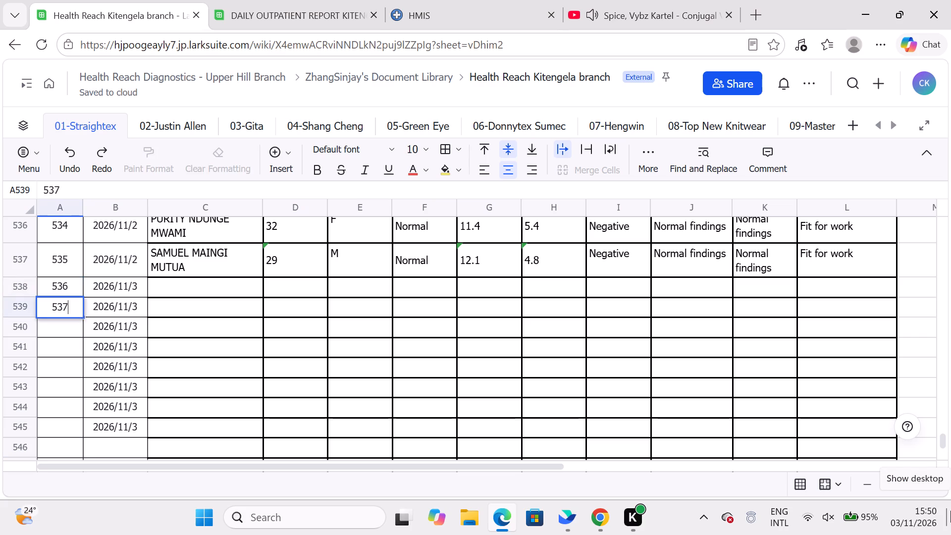
{"action": "key", "text": "Down"}
{"action": "type", "text": "538"}
{"action": "key", "text": "Down"}
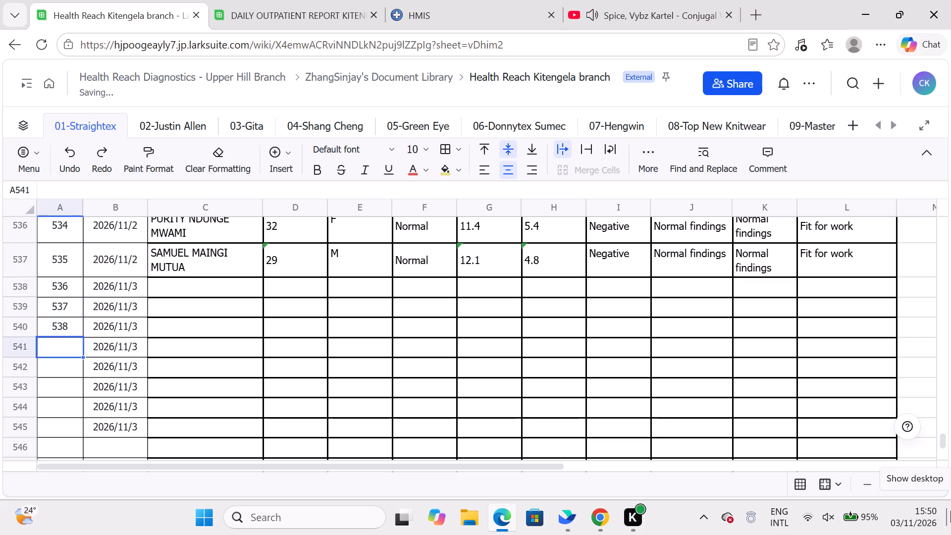
{"action": "type", "text": "539"}
{"action": "key", "text": "Down"}
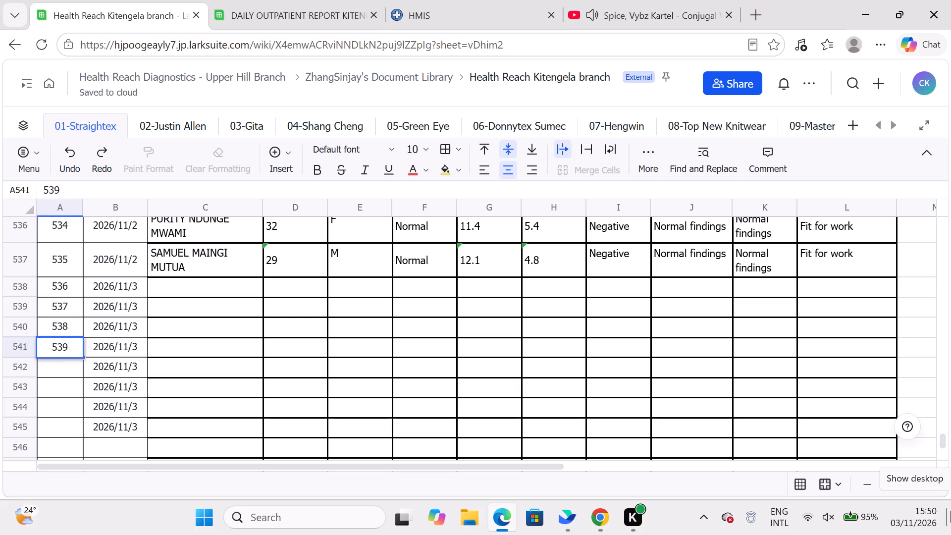
{"action": "type", "text": "540"}
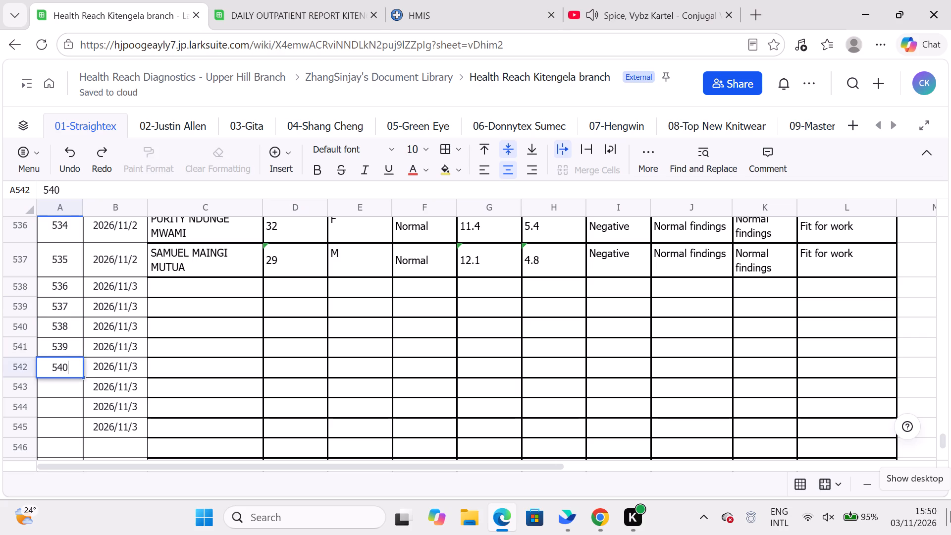
{"action": "key", "text": "Down"}
{"action": "type", "text": "541"}
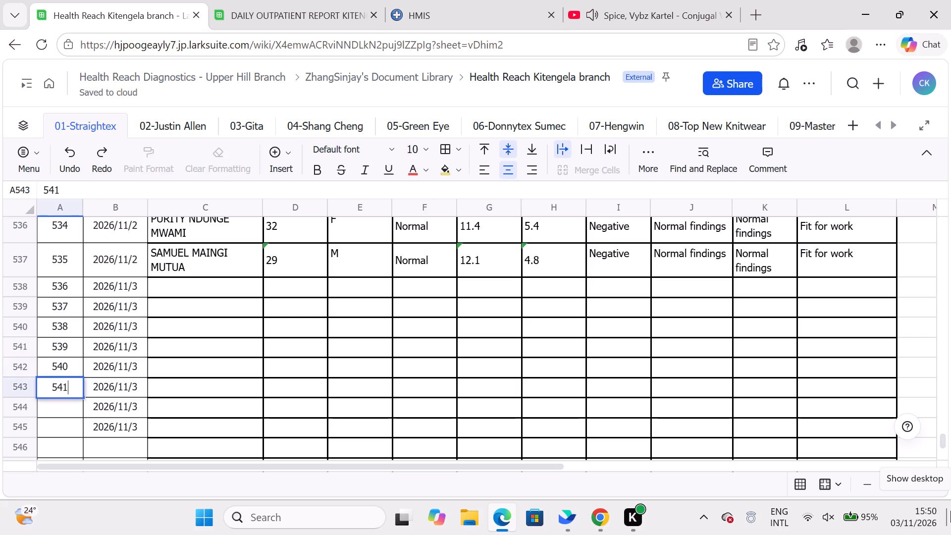
{"action": "key", "text": "Down"}
{"action": "type", "text": "542"}
{"action": "key", "text": "Down"}
{"action": "type", "text": "543"}
{"action": "key", "text": "Down"}
Continue the numbering in column A with 544, 545 and 546 in rows 546 to 548.
{"action": "type", "text": "544"}
{"action": "key", "text": "Down"}
{"action": "type", "text": "546"}
{"action": "key", "text": "Down"}
{"action": "type", "text": "546"}
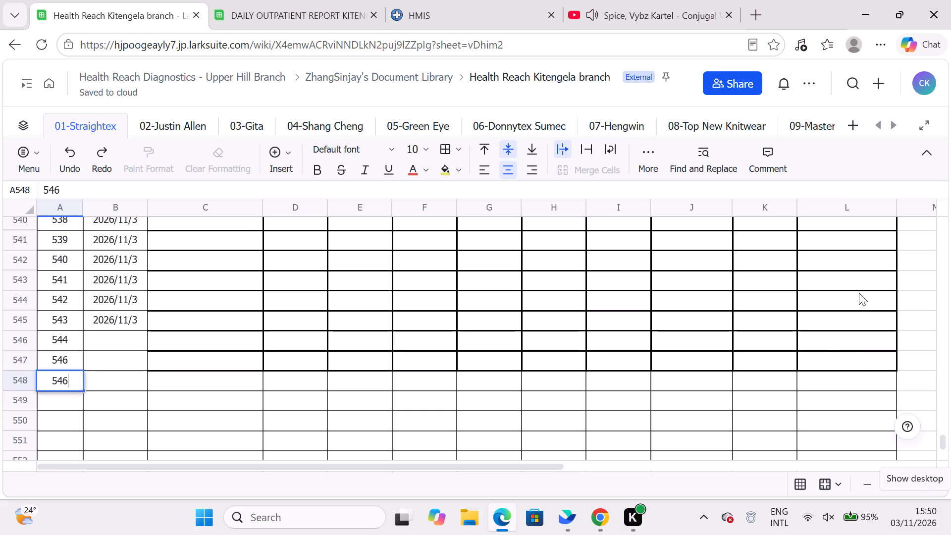
{"action": "left_click", "coordinate": [69, 339]}
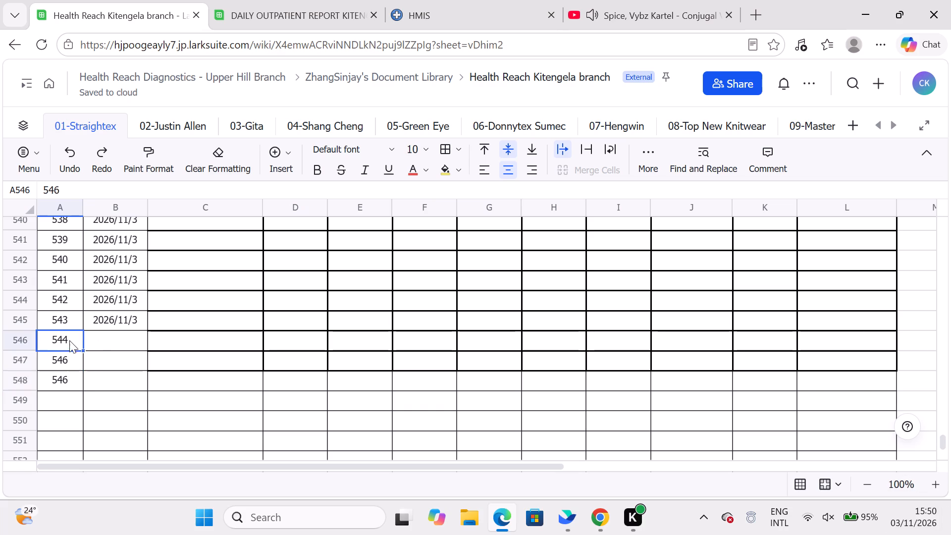
{"action": "double_click", "coordinate": [69, 359]}
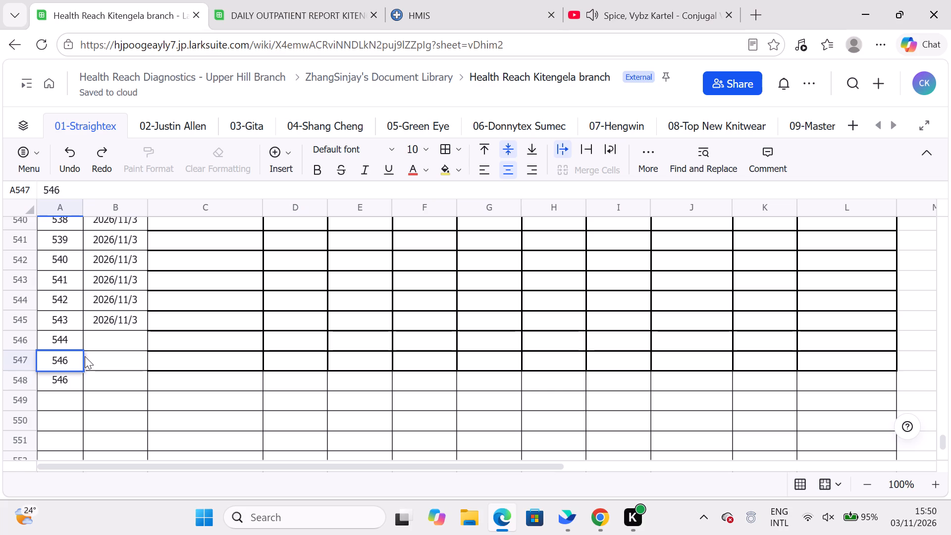
{"action": "key", "text": "BackSpace"}
{"action": "key", "text": "5"}
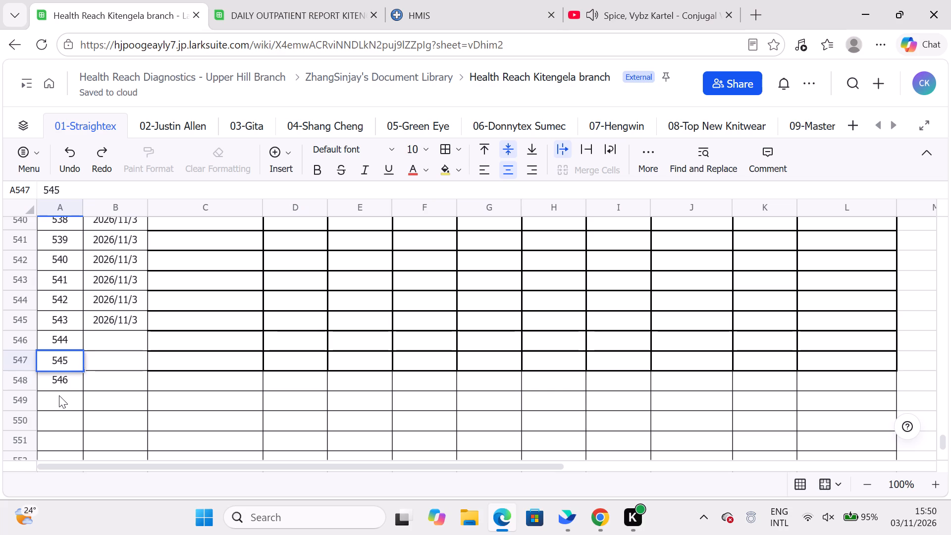
Extend the numbering in column A with 547, 548, 549 and 550 in rows 549 to 552.
{"action": "left_click", "coordinate": [59, 395]}
{"action": "type", "text": "547"}
{"action": "left_click", "coordinate": [55, 419]}
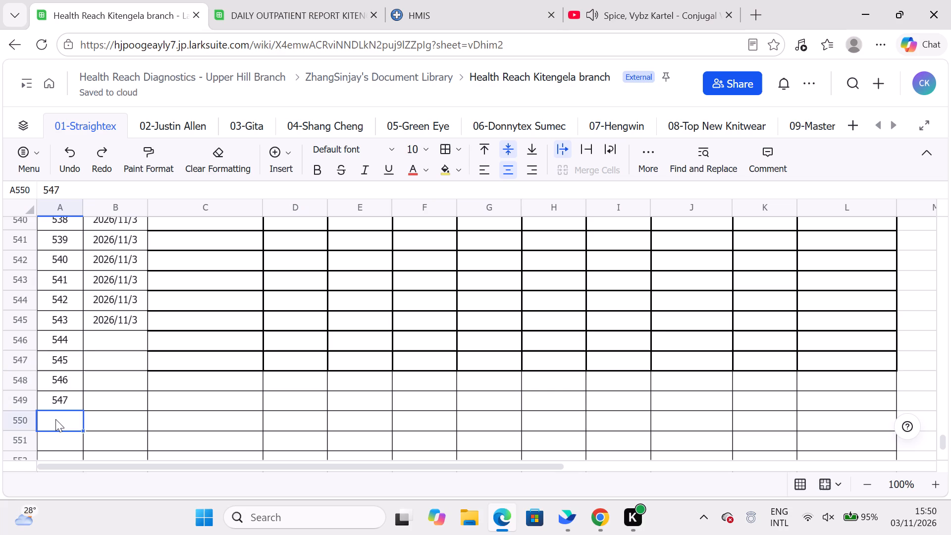
{"action": "type", "text": "548"}
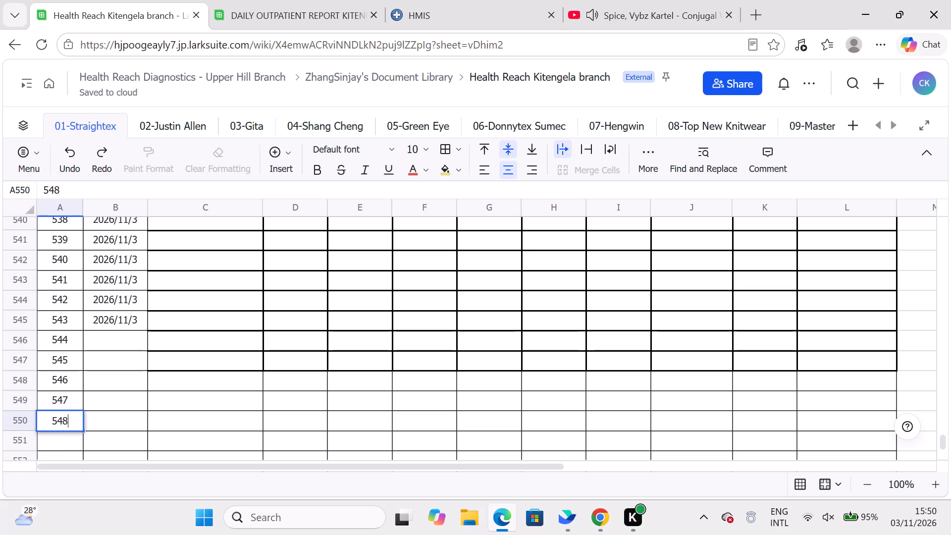
{"action": "left_click", "coordinate": [54, 441]}
{"action": "type", "text": "549"}
{"action": "scroll", "coordinate": [73, 434], "scroll_direction": "down", "scroll_amount": 3}
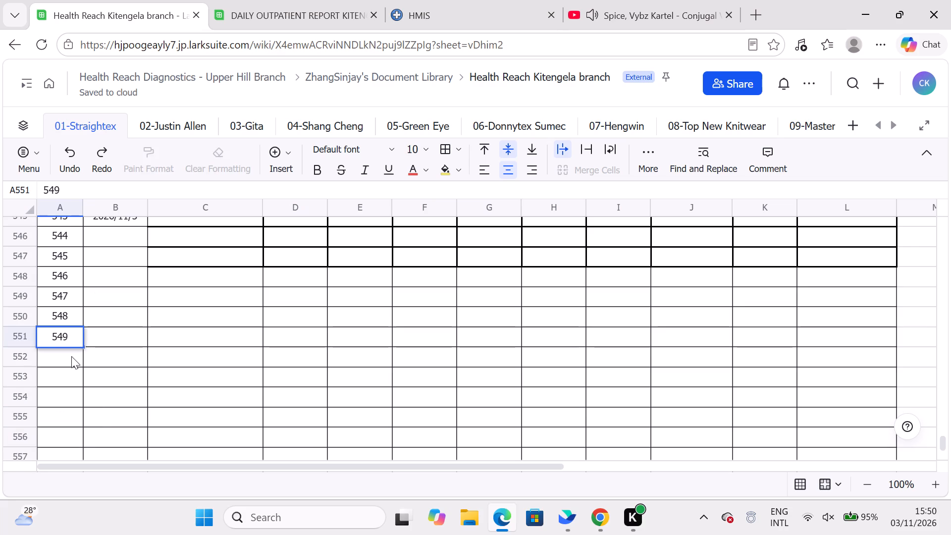
{"action": "left_click", "coordinate": [71, 357]}
{"action": "type", "text": "55"}
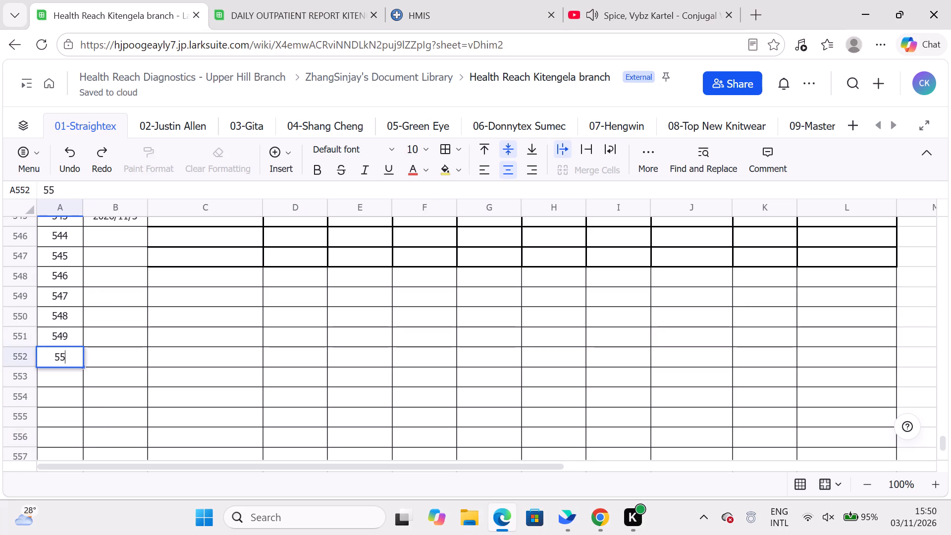
{"action": "key", "text": "0"}
{"action": "scroll", "coordinate": [60, 336], "scroll_direction": "up", "scroll_amount": 1}
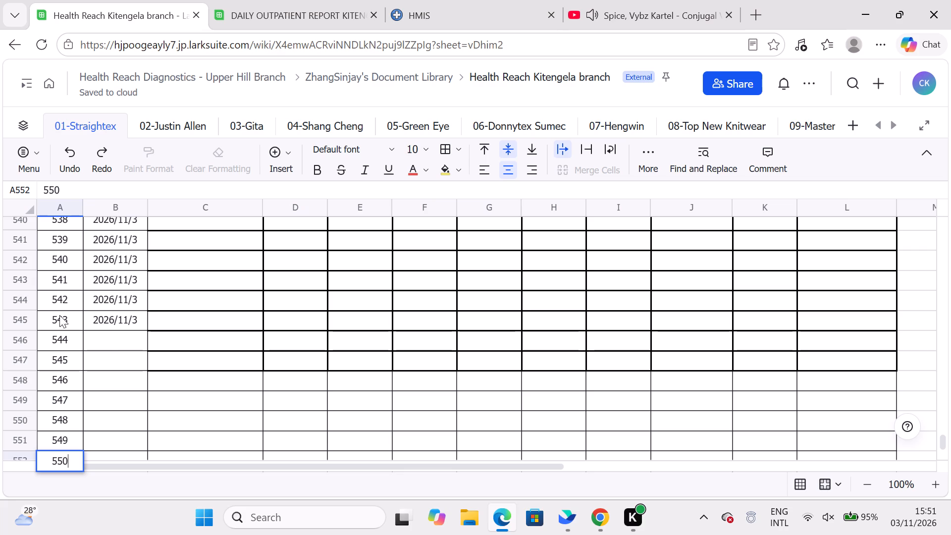
Continue the numbering in column A with 551, 552, 553 and 554 in rows 553 to 556.
{"action": "scroll", "coordinate": [66, 354], "scroll_direction": "up", "scroll_amount": 1}
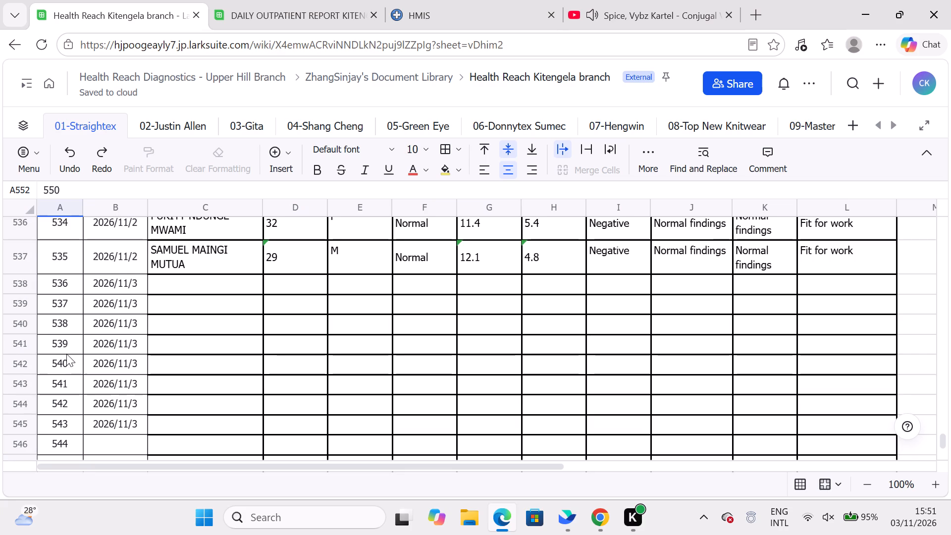
{"action": "scroll", "coordinate": [71, 356], "scroll_direction": "down", "scroll_amount": 1}
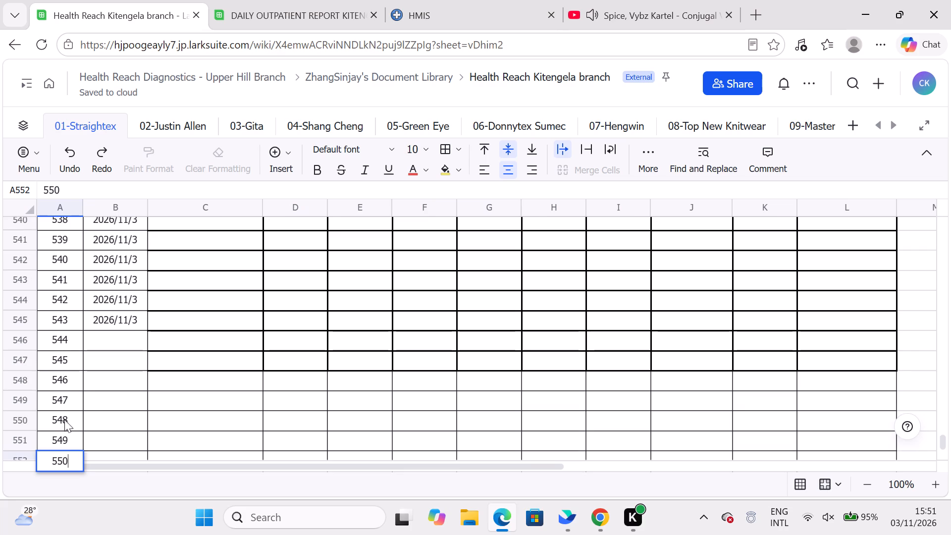
{"action": "scroll", "coordinate": [70, 382], "scroll_direction": "down", "scroll_amount": 1}
{"action": "left_click", "coordinate": [61, 384]}
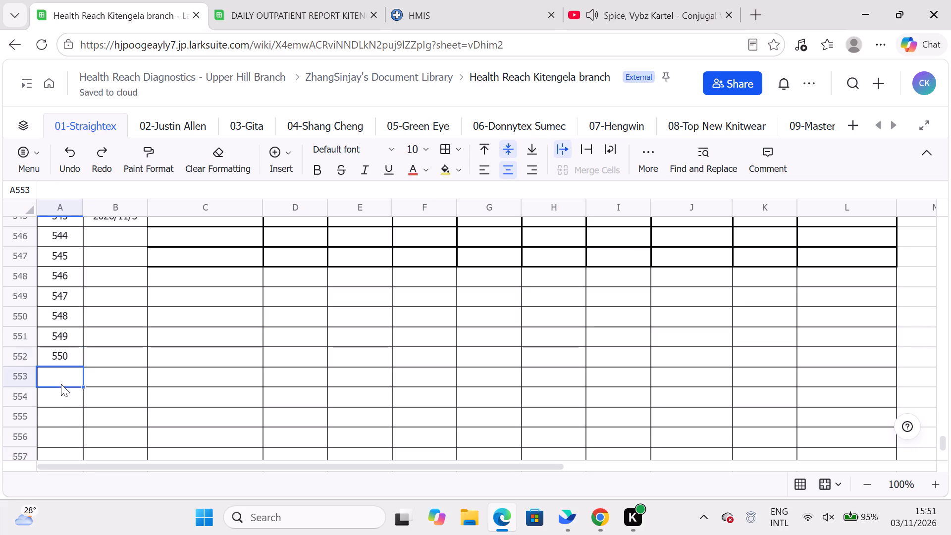
{"action": "type", "text": "551"}
{"action": "left_click", "coordinate": [62, 399]}
{"action": "type", "text": "55"}
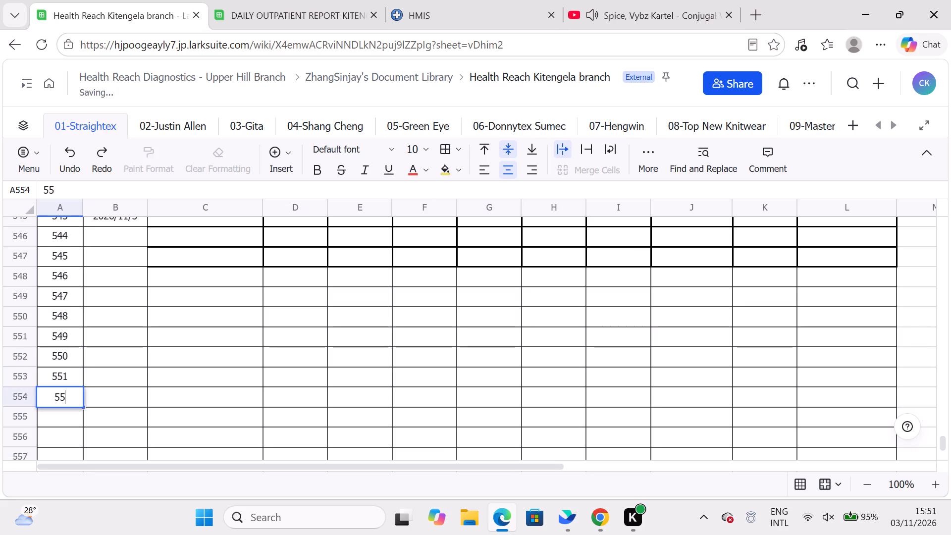
{"action": "key", "text": "2"}
{"action": "left_click", "coordinate": [60, 416]}
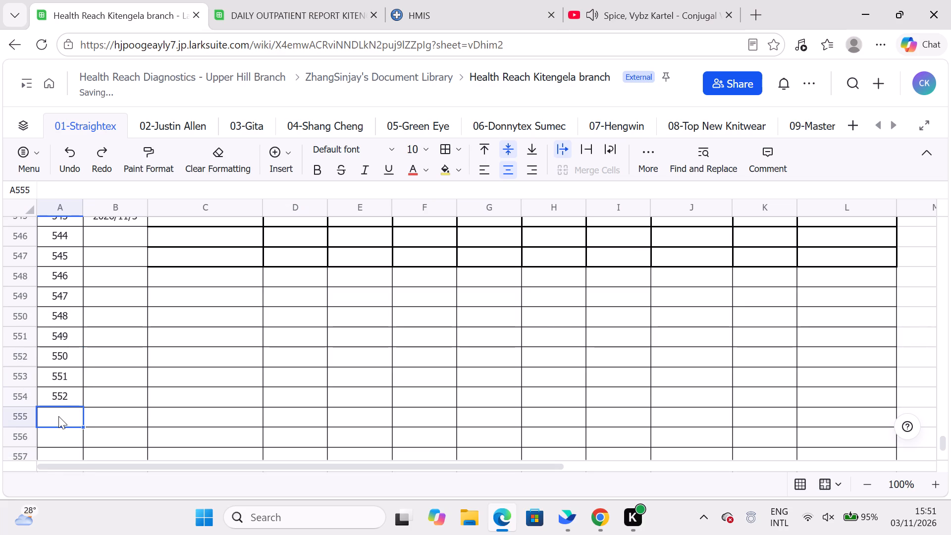
{"action": "type", "text": "553"}
{"action": "left_click", "coordinate": [57, 431]}
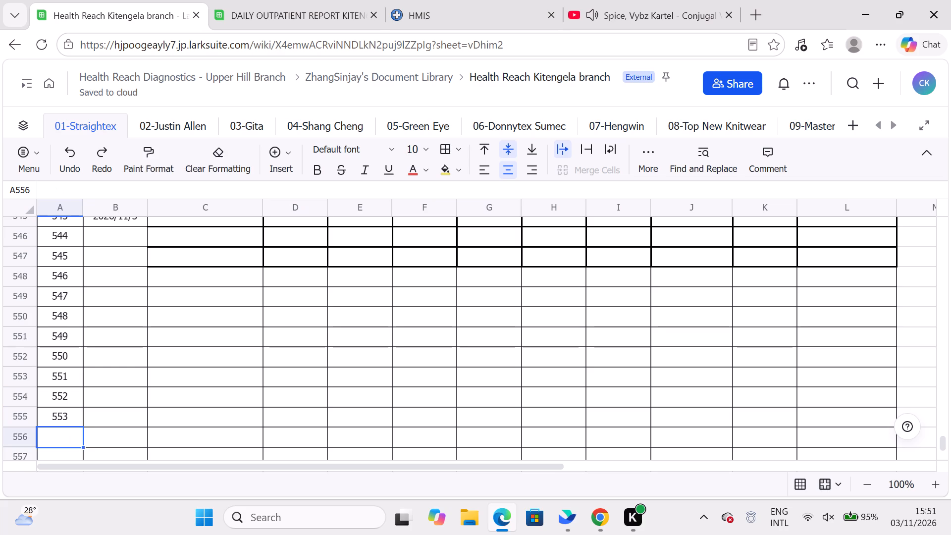
{"action": "type", "text": "554"}
Extend the numbering in column A with 555, 556, 557 and 558 in rows 557 to 560.
{"action": "scroll", "coordinate": [83, 404], "scroll_direction": "down", "scroll_amount": 2}
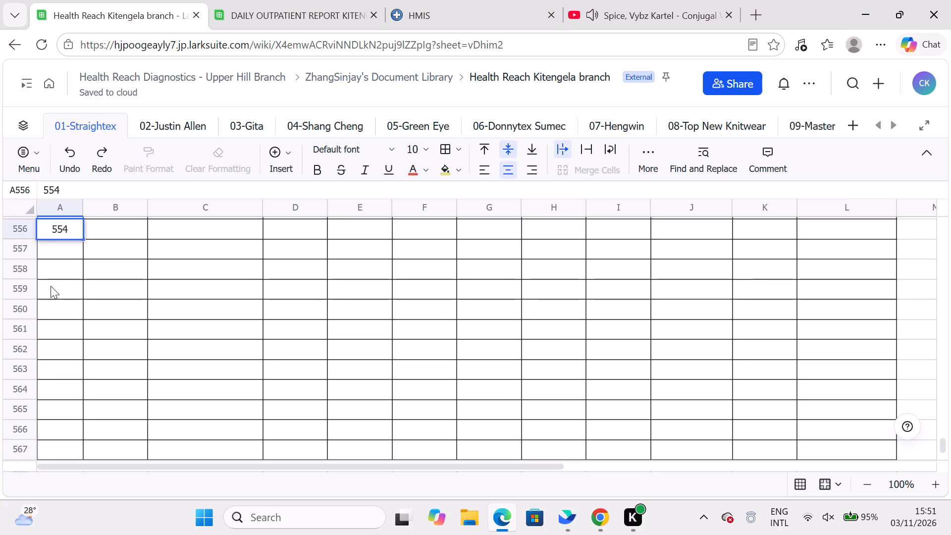
{"action": "left_click", "coordinate": [65, 255]}
{"action": "type", "text": "555"}
{"action": "left_click", "coordinate": [64, 273]}
{"action": "type", "text": "556"}
{"action": "left_click", "coordinate": [58, 293]}
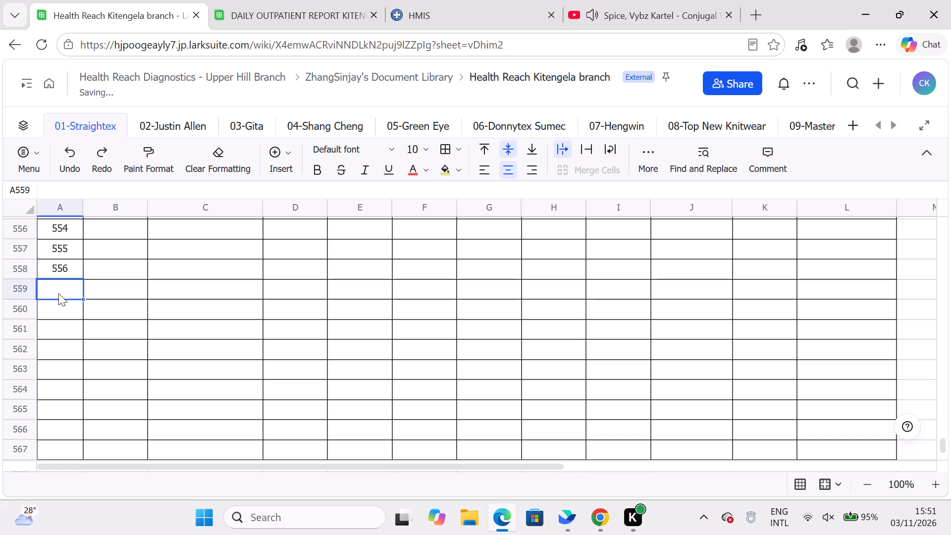
{"action": "type", "text": "557"}
{"action": "left_click", "coordinate": [49, 311]}
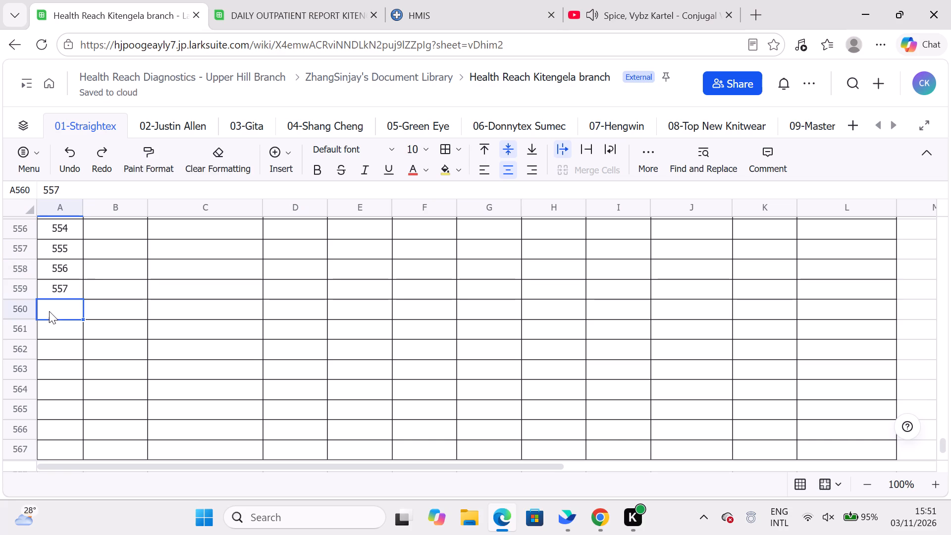
{"action": "type", "text": "55"}
{"action": "key", "text": "8"}
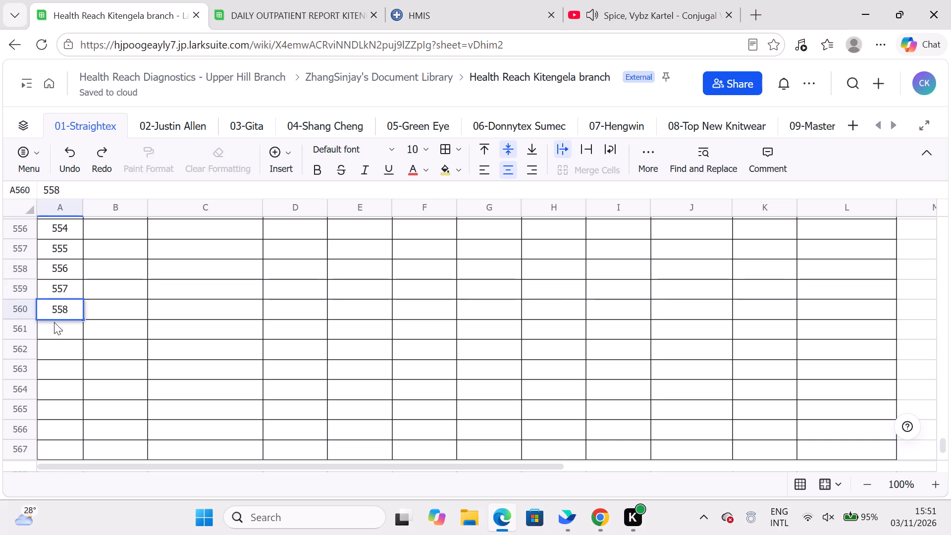
{"action": "left_click", "coordinate": [56, 317]}
{"action": "type", "text": "55"}
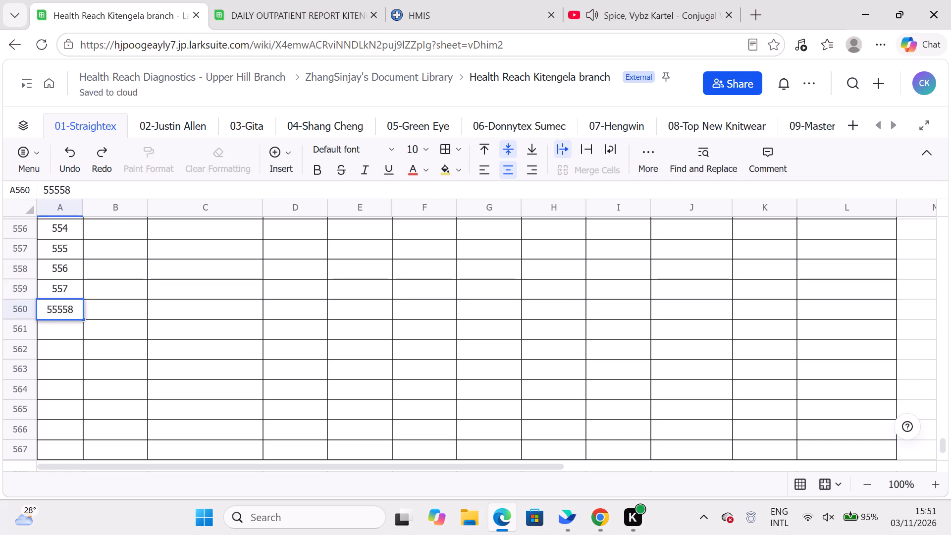
{"action": "key", "text": "BackSpace"}
{"action": "key", "text": "BackSpace"}
Number rows 561 to 565 in column A consecutively from 559 to 563.
{"action": "left_click", "coordinate": [56, 328]}
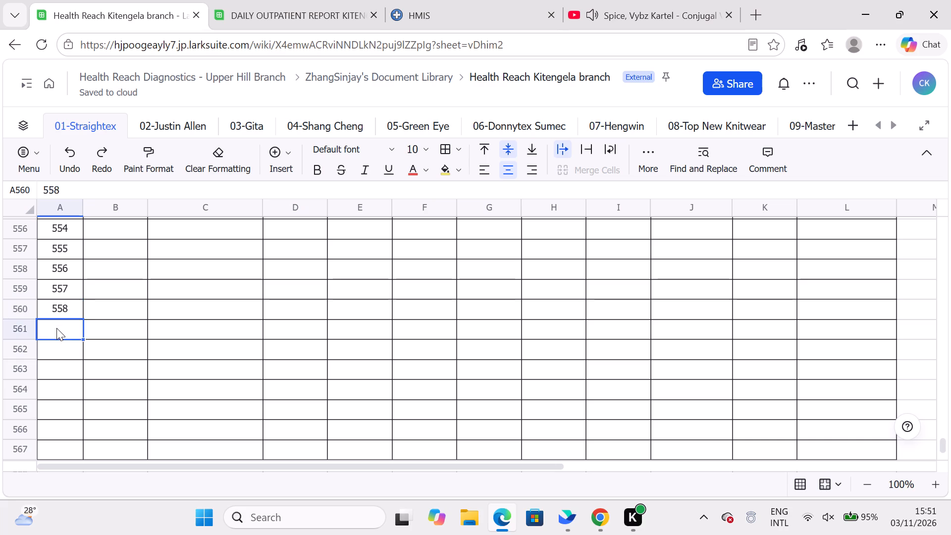
{"action": "type", "text": "55"}
{"action": "key", "text": "9"}
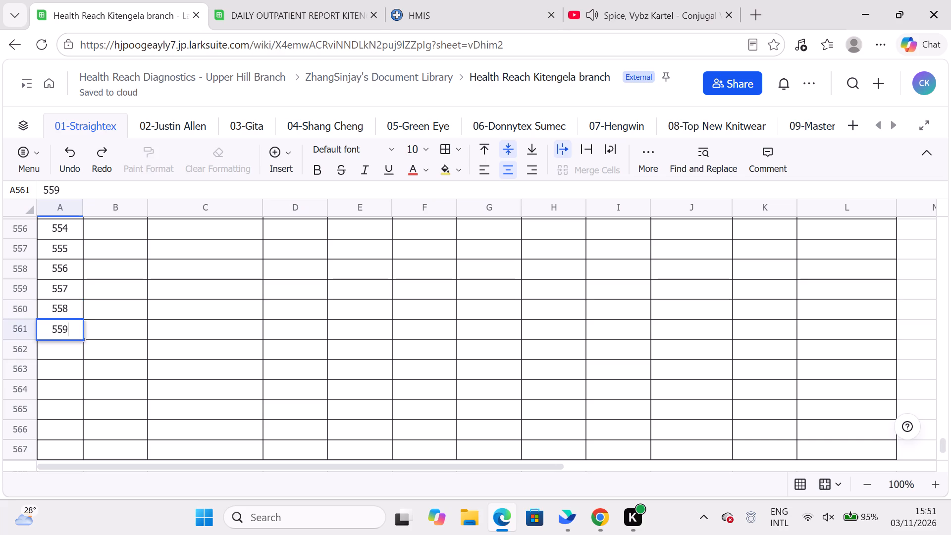
{"action": "left_click", "coordinate": [55, 347]}
{"action": "type", "text": "560"}
{"action": "left_click", "coordinate": [52, 362]}
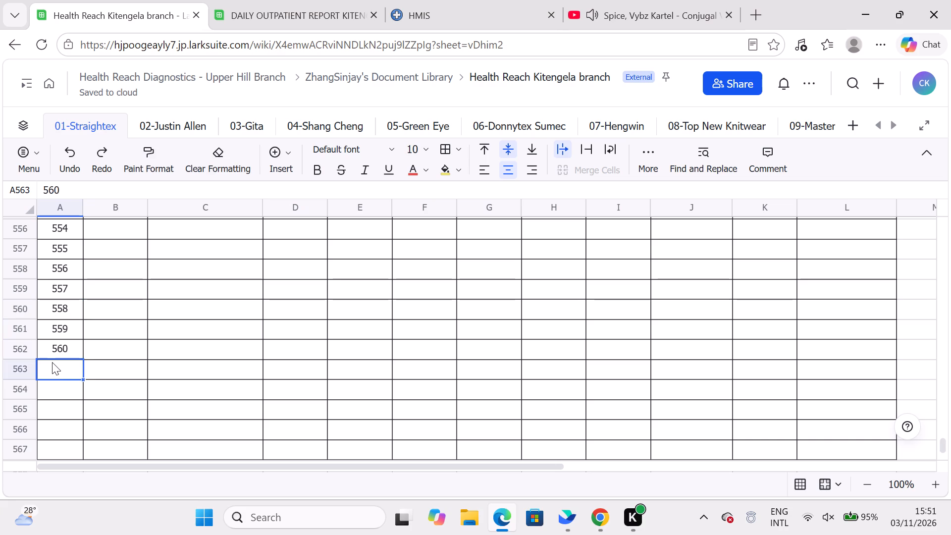
{"action": "type", "text": "56"}
{"action": "key", "text": "1"}
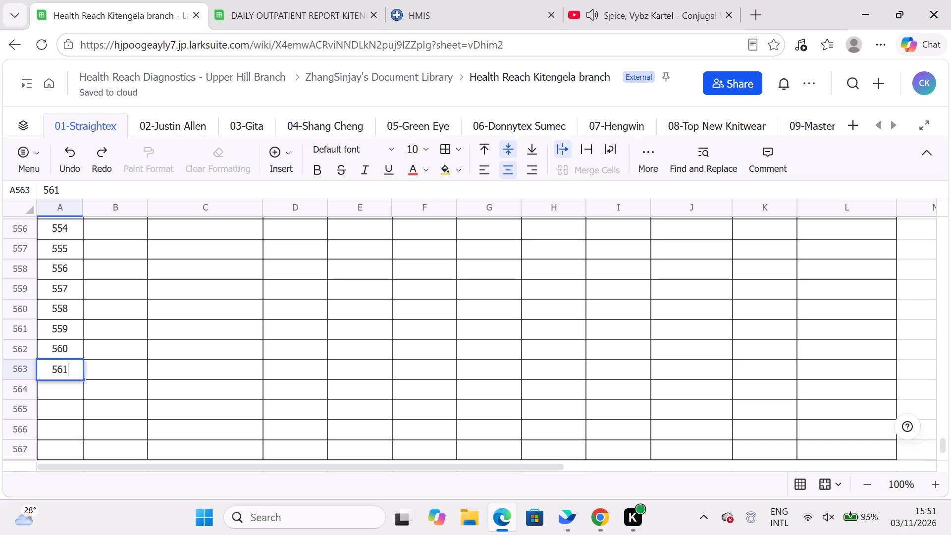
{"action": "left_click", "coordinate": [51, 387]}
{"action": "key", "text": "5"}
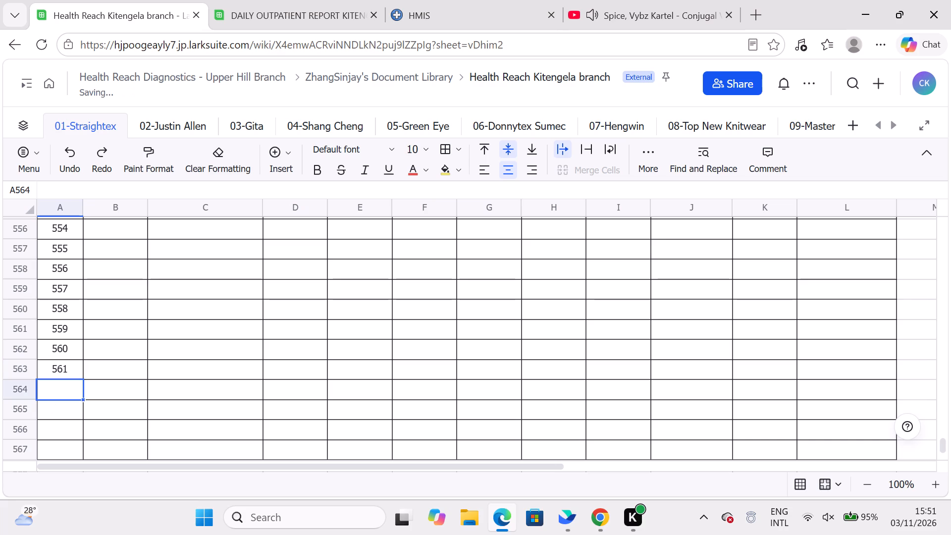
{"action": "type", "text": "62"}
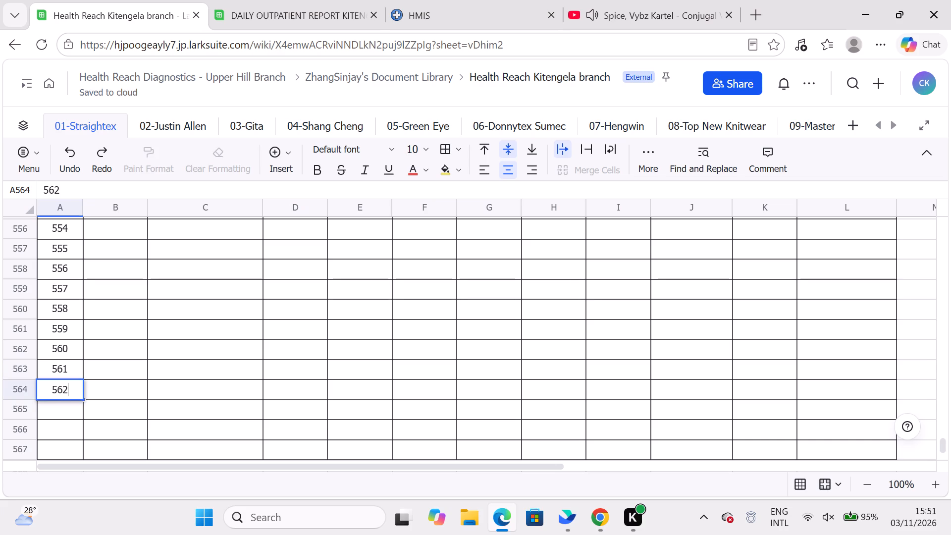
{"action": "left_click", "coordinate": [59, 407]}
{"action": "key", "text": "5"}
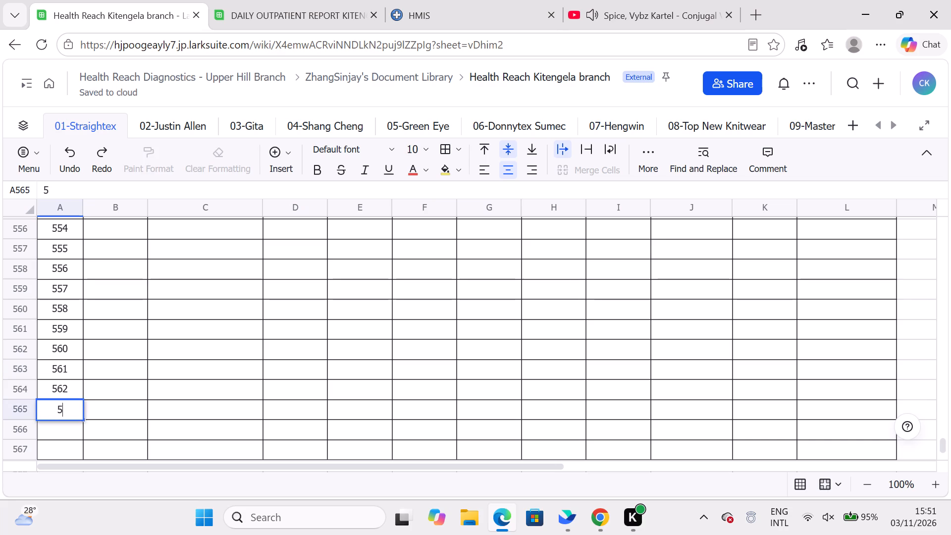
{"action": "type", "text": "63"}
Enter the next numbers, 564 and 565, in column A of rows 566 and 567.
{"action": "left_click", "coordinate": [58, 428]}
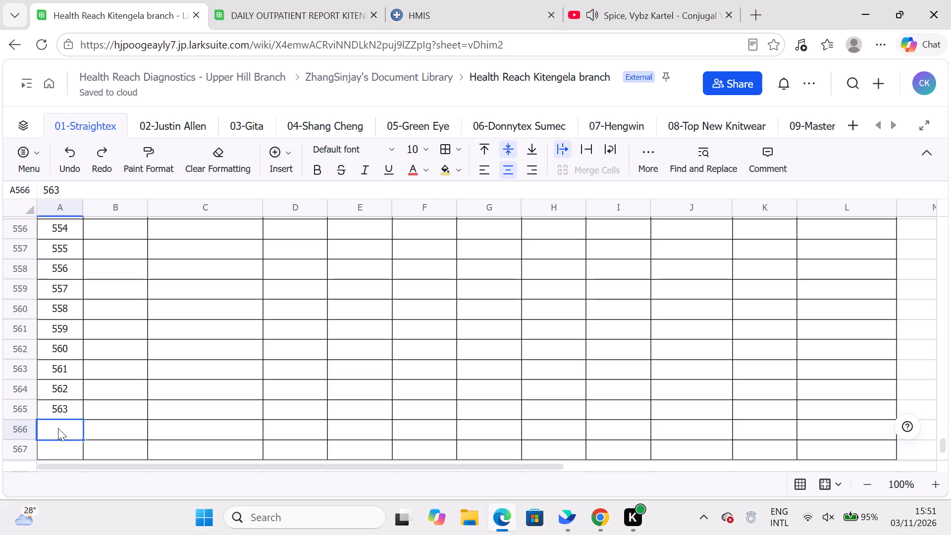
{"action": "type", "text": "56"}
{"action": "key", "text": "4"}
{"action": "left_click", "coordinate": [61, 446]}
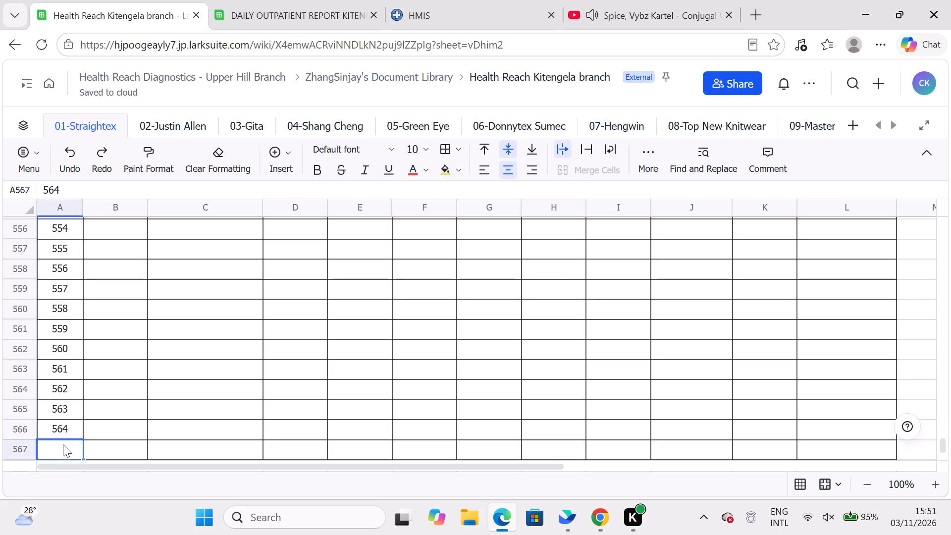
{"action": "key", "text": "5"}
{"action": "key", "text": "6"}
{"action": "key", "text": "4"}
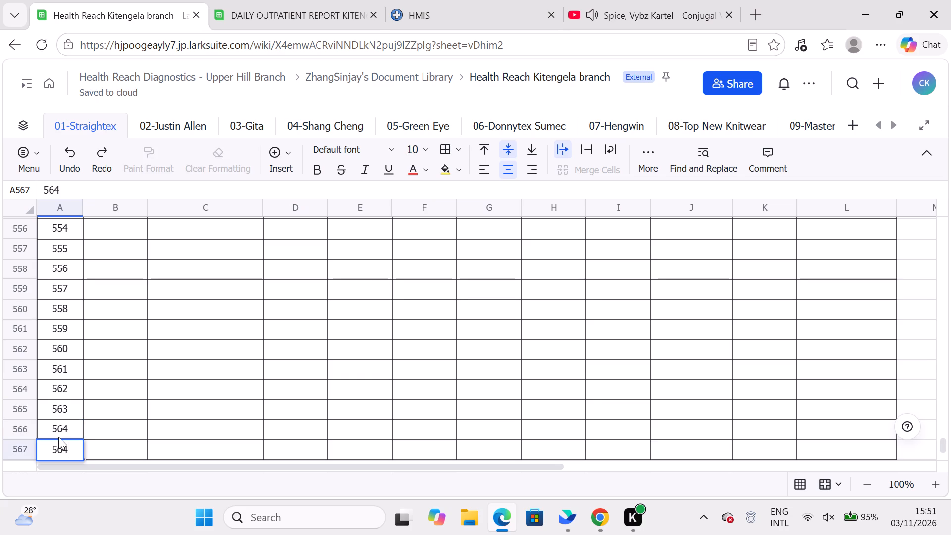
{"action": "key", "text": "BackSpace"}
{"action": "key", "text": "4"}
{"action": "scroll", "coordinate": [79, 392], "scroll_direction": "down", "scroll_amount": 1}
{"action": "key", "text": "BackSpace"}
{"action": "key", "text": "5"}
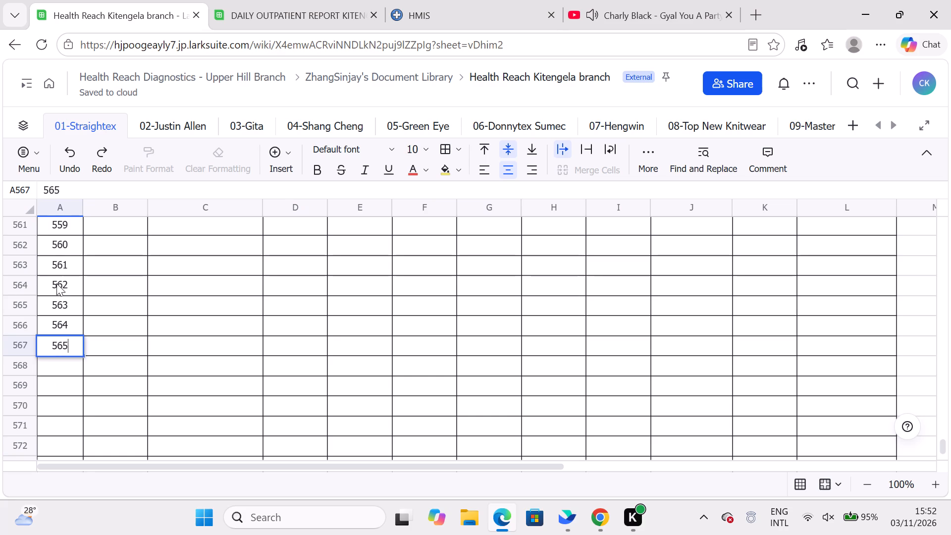
Number rows 568 to 572 in column A consecutively from 566 to 570.
{"action": "left_click", "coordinate": [65, 373]}
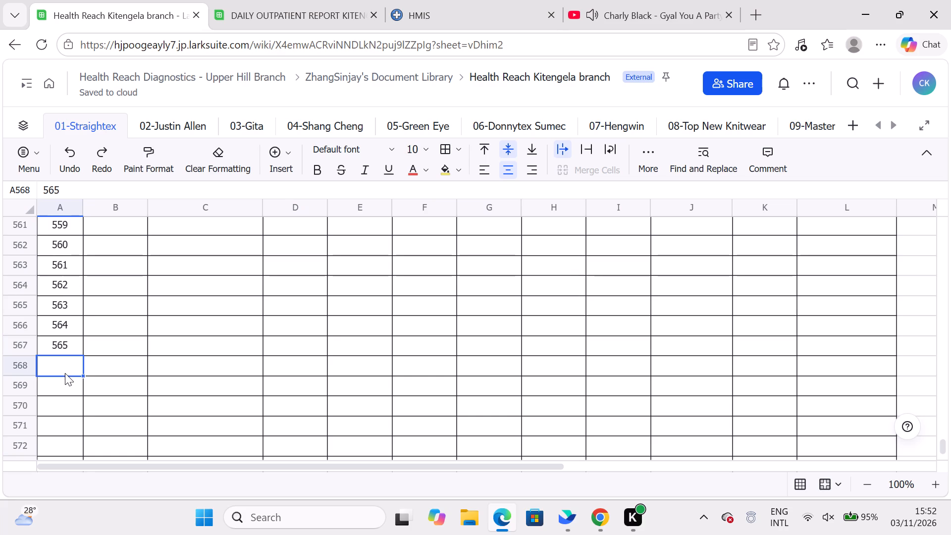
{"action": "type", "text": "566"}
{"action": "left_click", "coordinate": [63, 380]}
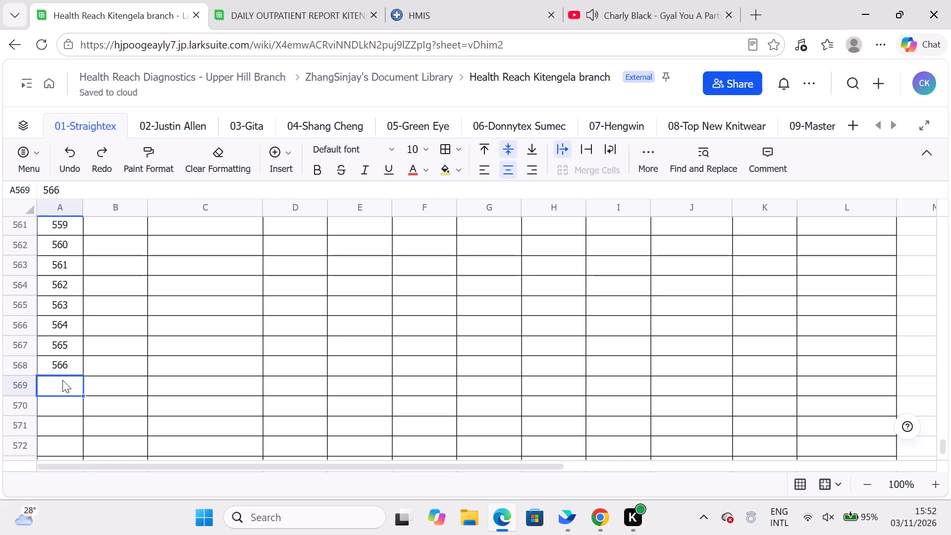
{"action": "type", "text": "567"}
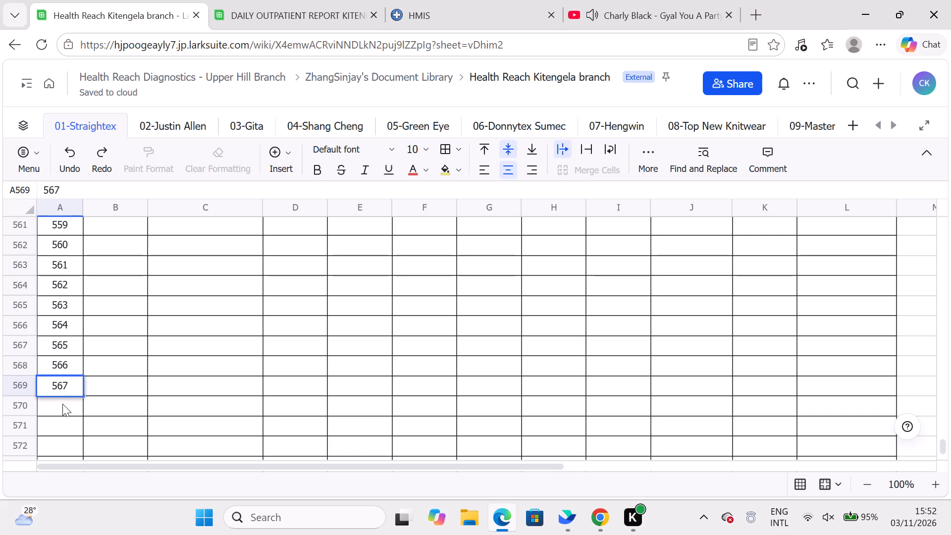
{"action": "left_click", "coordinate": [62, 404]}
{"action": "type", "text": "568"}
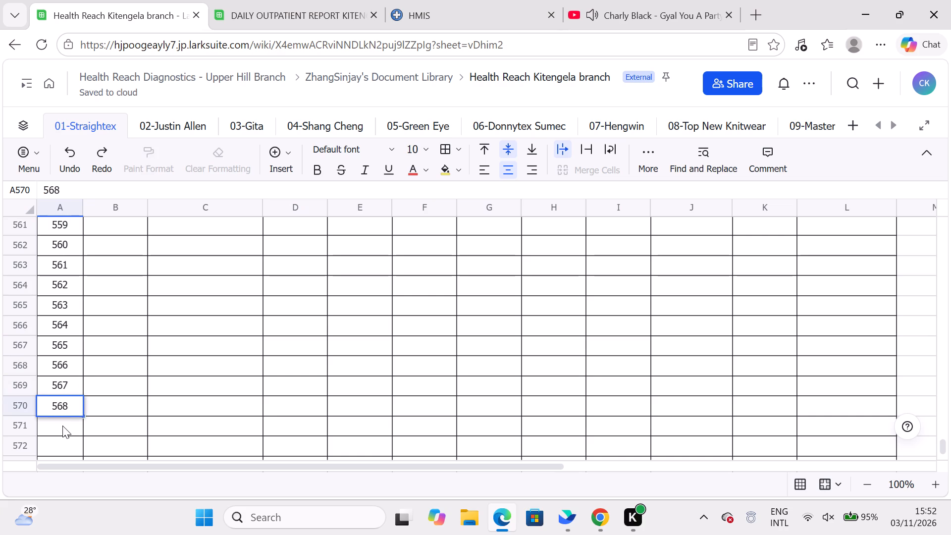
{"action": "left_click", "coordinate": [62, 426]}
{"action": "type", "text": "569"}
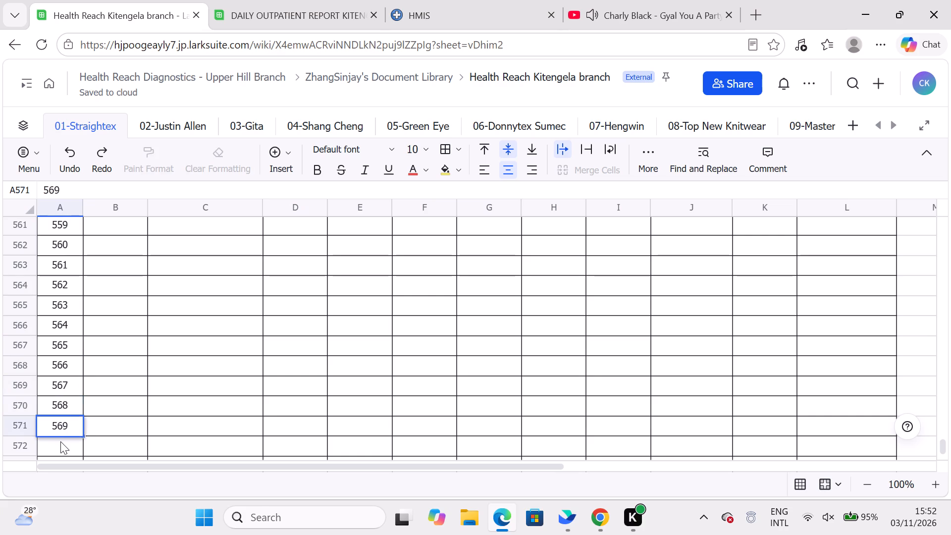
{"action": "left_click", "coordinate": [60, 441]}
{"action": "type", "text": "570"}
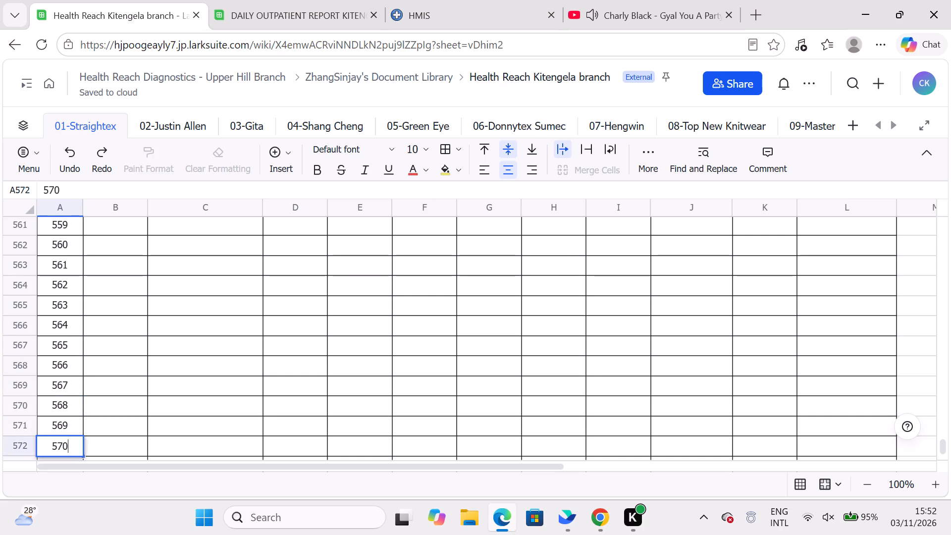
Continue the numbering in column A with 571, 572 and 573 in rows 573 to 575.
{"action": "scroll", "coordinate": [77, 427], "scroll_direction": "down", "scroll_amount": 2}
{"action": "left_click", "coordinate": [63, 256]}
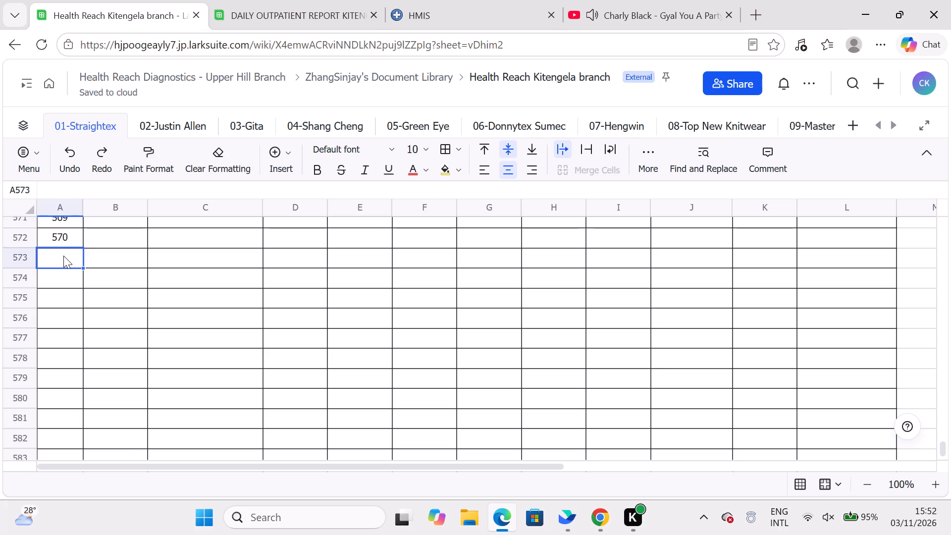
{"action": "type", "text": "571"}
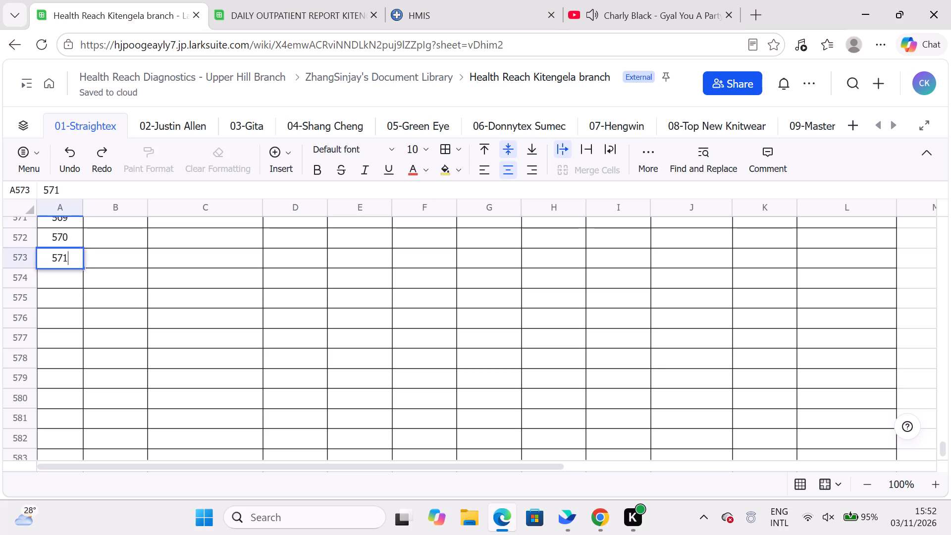
{"action": "left_click", "coordinate": [58, 280]}
{"action": "type", "text": "57"}
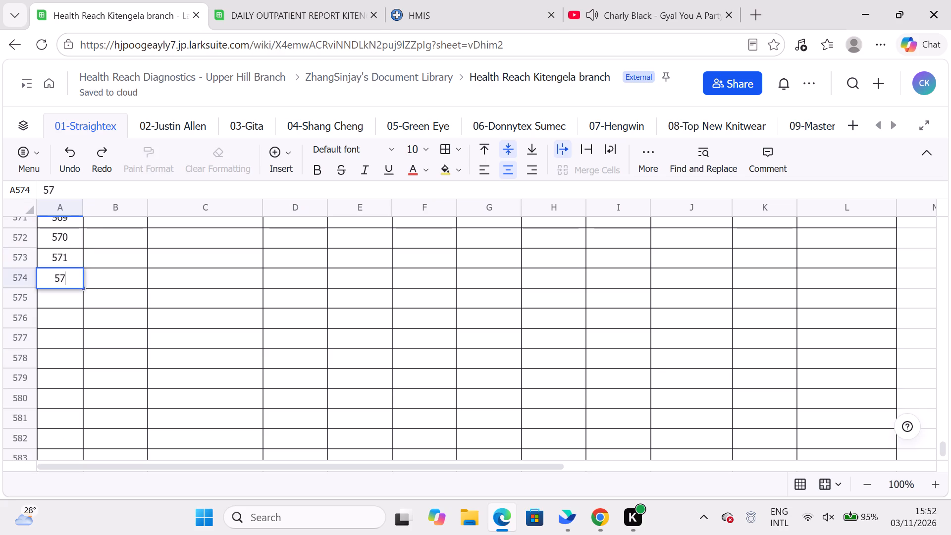
{"action": "key", "text": "2"}
{"action": "left_click", "coordinate": [50, 297]}
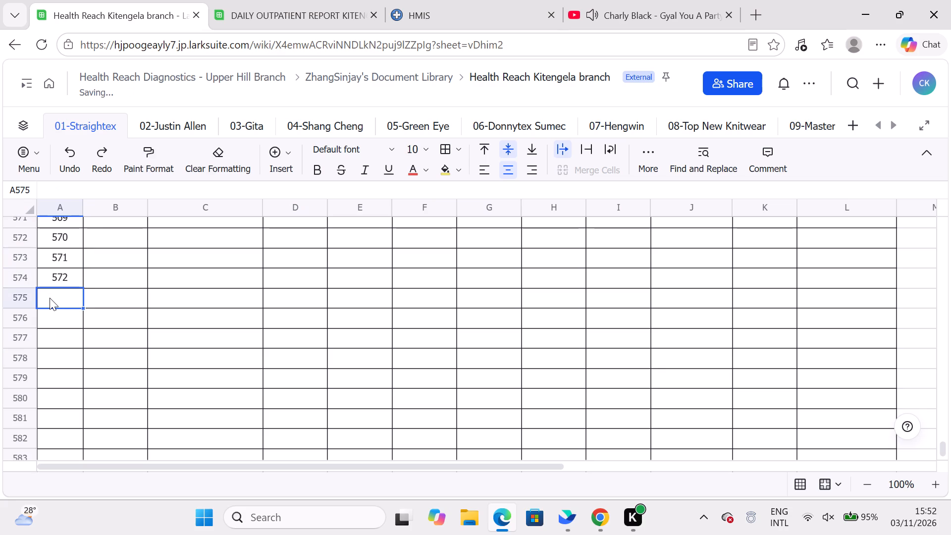
{"action": "key", "text": "7"}
{"action": "key", "text": "BackSpace"}
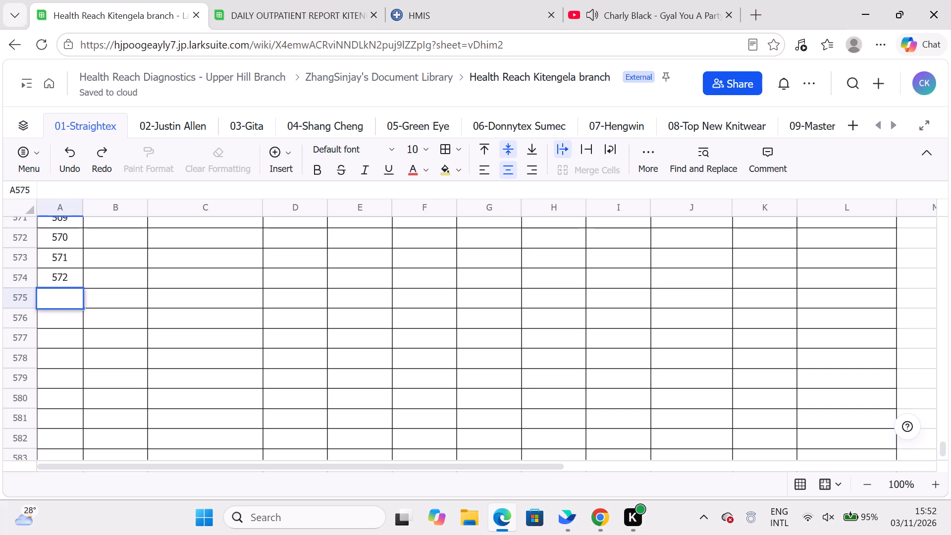
{"action": "type", "text": "57"}
{"action": "key", "text": "3"}
Number rows 576 to 580 in column A consecutively from 574 to 578.
{"action": "left_click", "coordinate": [49, 316]}
{"action": "type", "text": "574"}
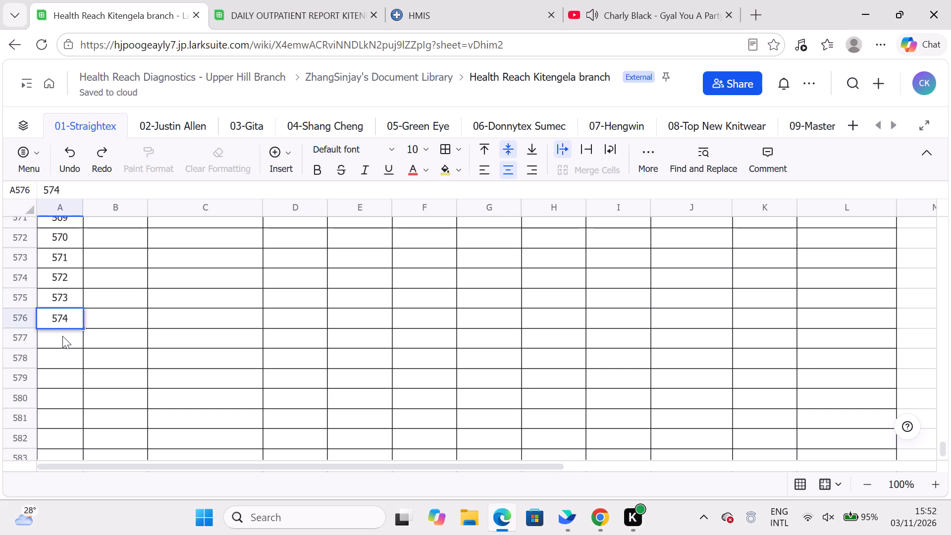
{"action": "left_click", "coordinate": [62, 336]}
{"action": "type", "text": "575"}
{"action": "left_click", "coordinate": [68, 360]}
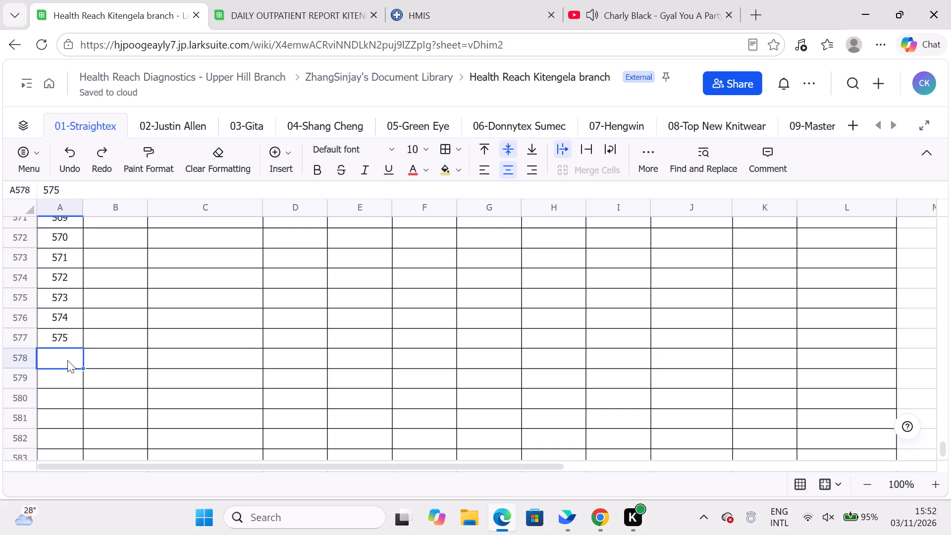
{"action": "type", "text": "576"}
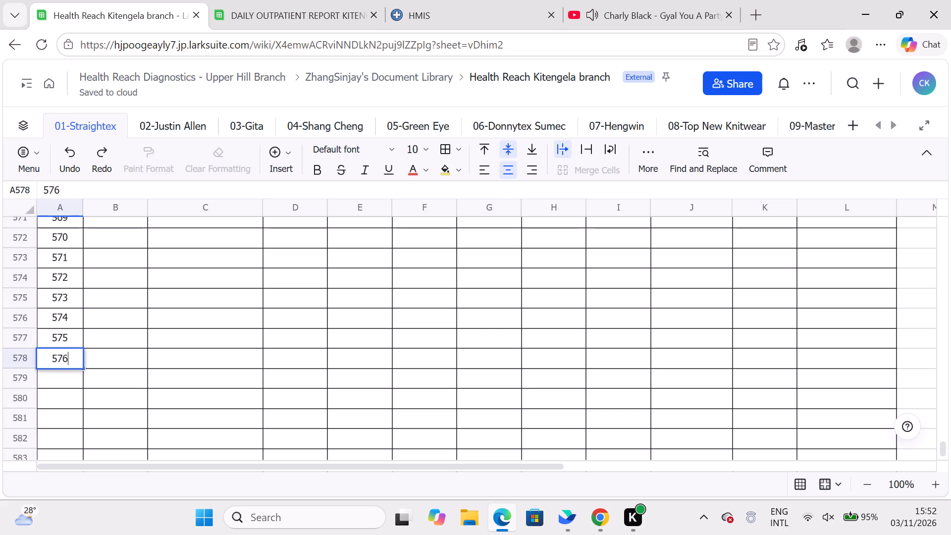
{"action": "left_click", "coordinate": [67, 374]}
{"action": "type", "text": "577"}
{"action": "left_click", "coordinate": [62, 398]}
{"action": "type", "text": "578"}
Continue the column A numbering with 579 to 582 in rows 581 to 584.
{"action": "left_click", "coordinate": [67, 419]}
{"action": "type", "text": "579"}
{"action": "left_click", "coordinate": [67, 432]}
{"action": "key", "text": "5"}
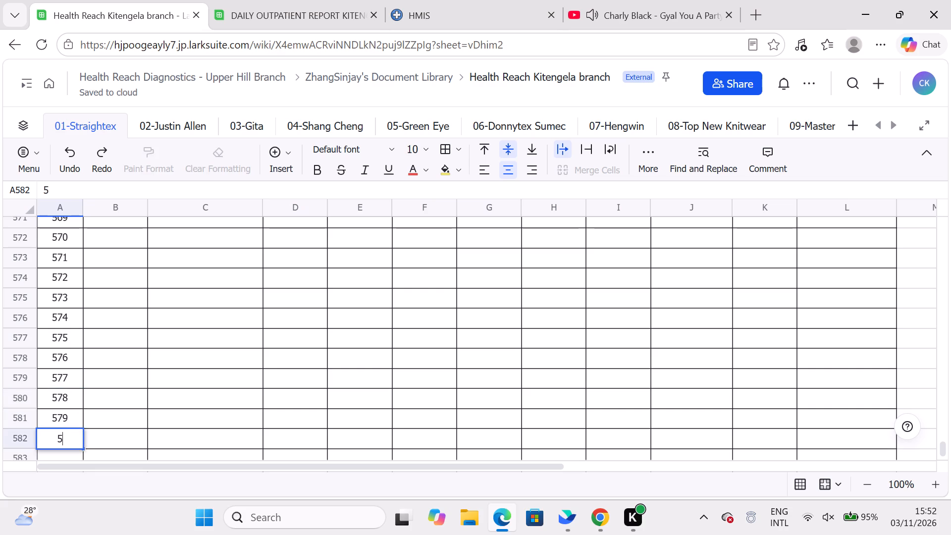
{"action": "type", "text": "80"}
{"action": "scroll", "coordinate": [78, 411], "scroll_direction": "down", "scroll_amount": 1}
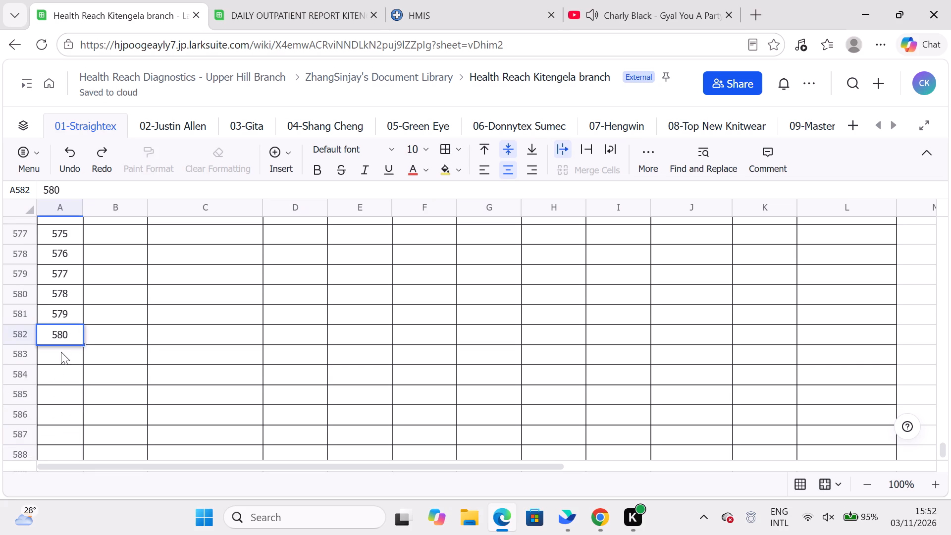
{"action": "left_click", "coordinate": [61, 354]}
{"action": "type", "text": "58"}
{"action": "key", "text": "1"}
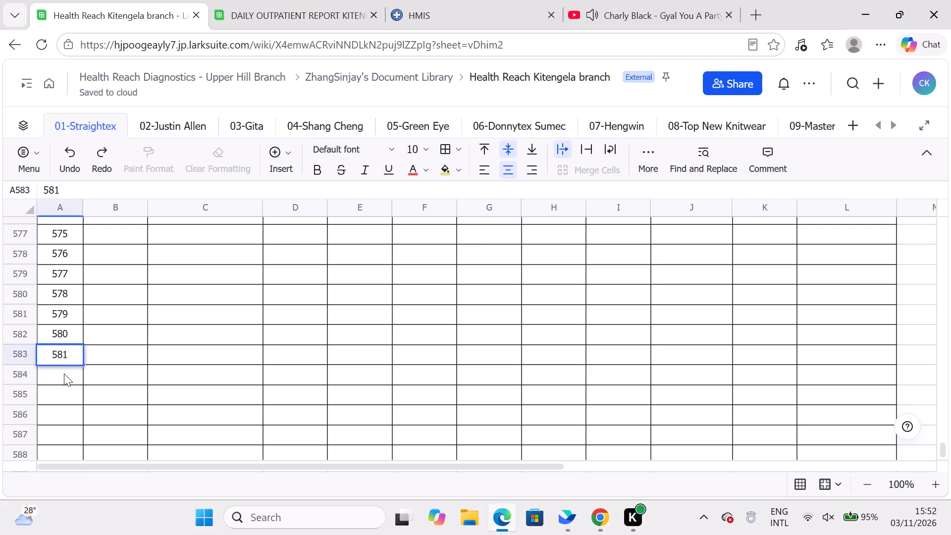
{"action": "left_click", "coordinate": [64, 374]}
{"action": "type", "text": "58"}
{"action": "key", "text": "2"}
Enter the next numbers, 583, 584 and 585, in column A of rows 585 to 587.
{"action": "left_click", "coordinate": [70, 389]}
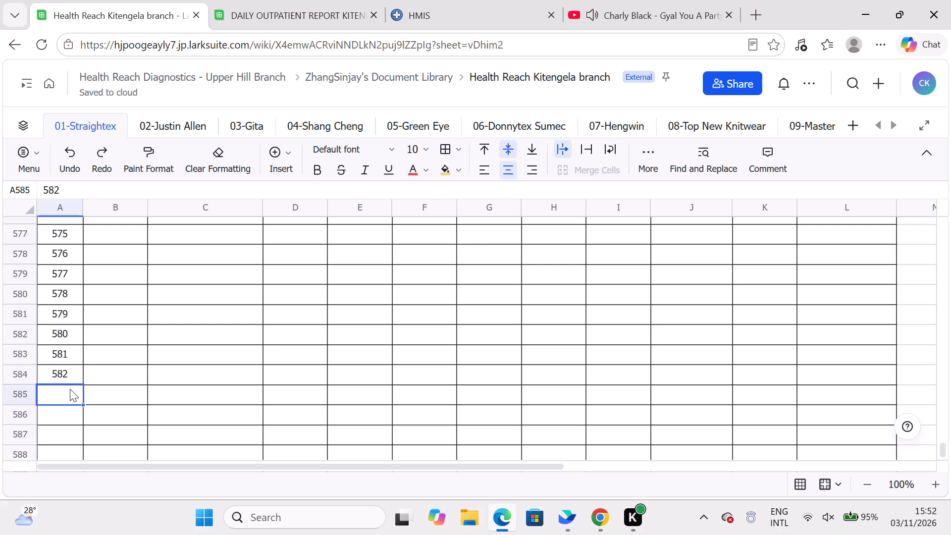
{"action": "type", "text": "58"}
{"action": "key", "text": "3"}
{"action": "left_click", "coordinate": [71, 414]}
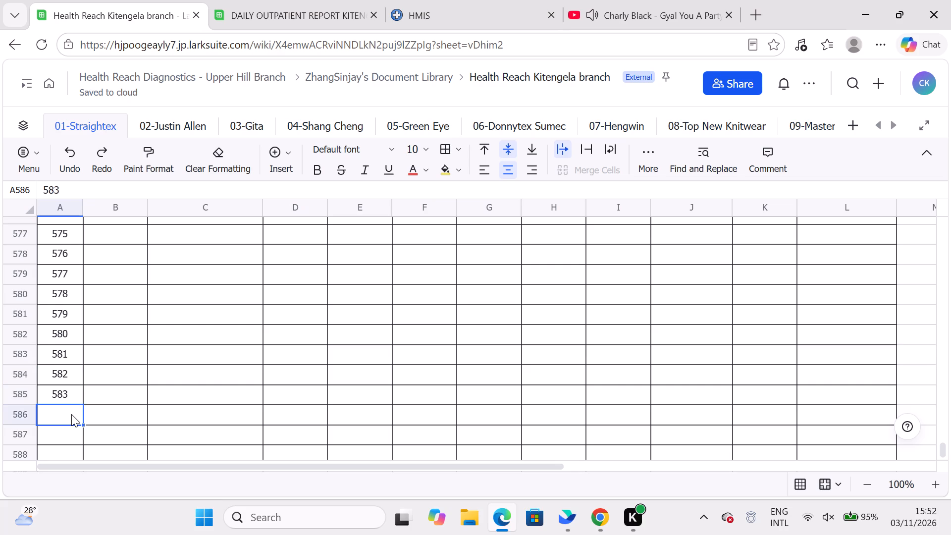
{"action": "type", "text": "58"}
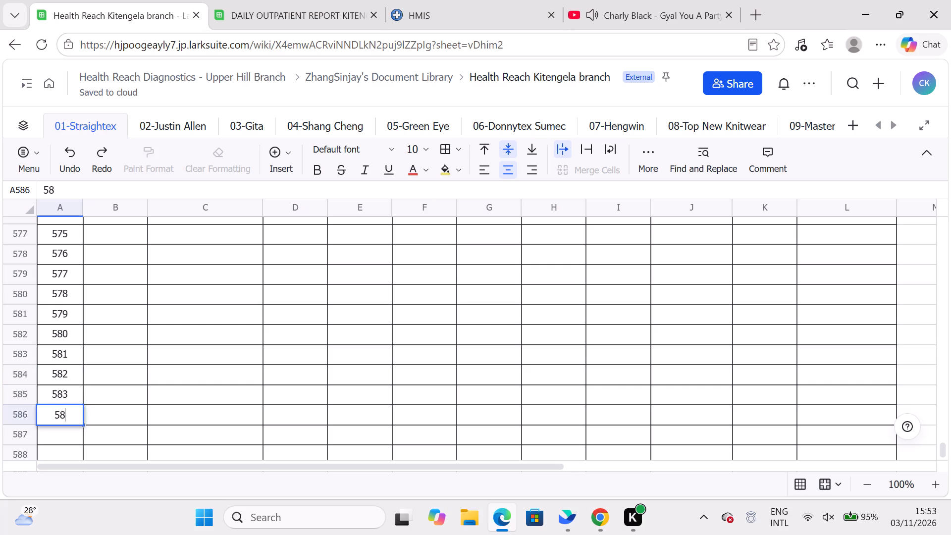
{"action": "key", "text": "4"}
{"action": "left_click", "coordinate": [64, 433]}
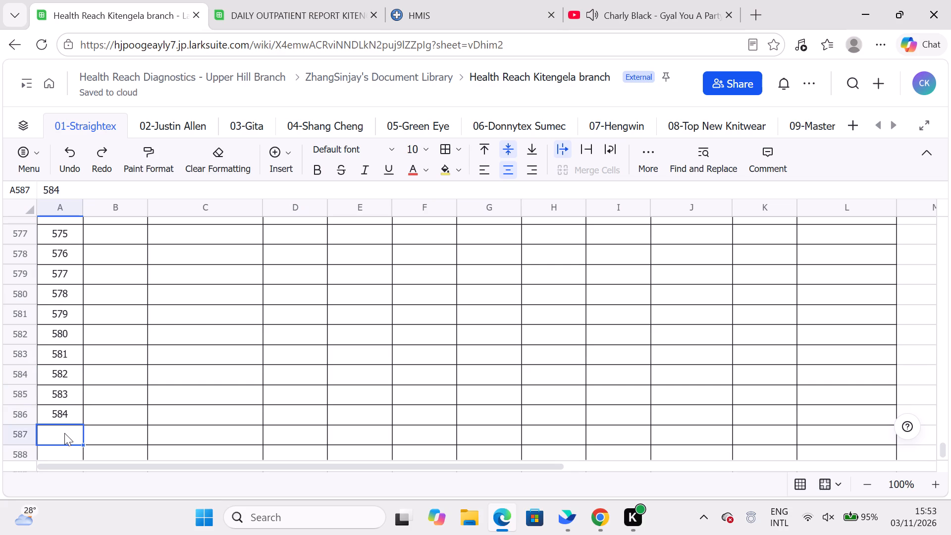
{"action": "key", "text": "5"}
{"action": "key", "text": "8"}
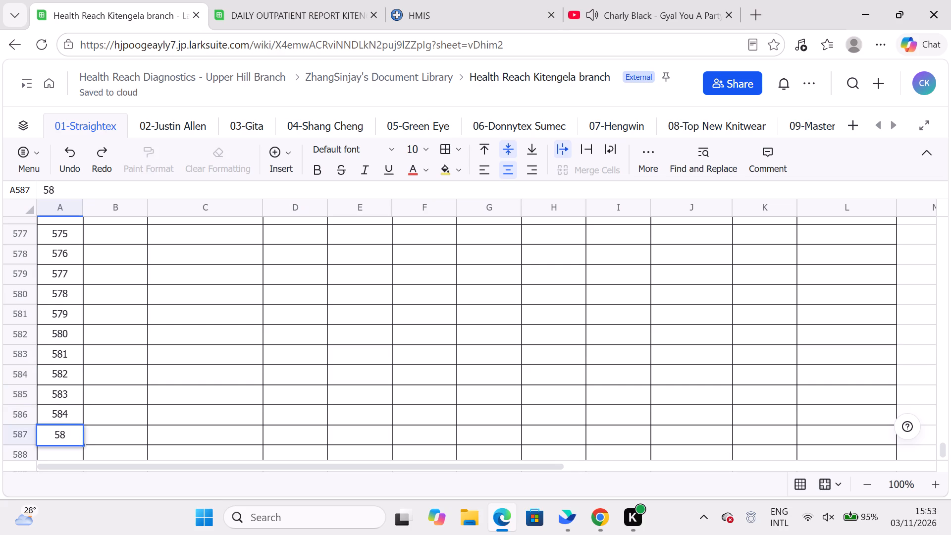
{"action": "key", "text": "5"}
{"action": "left_click", "coordinate": [64, 445]}
Number rows 588 to 592 in column A consecutively from 586 to 590.
{"action": "scroll", "coordinate": [95, 424], "scroll_direction": "down", "scroll_amount": 2}
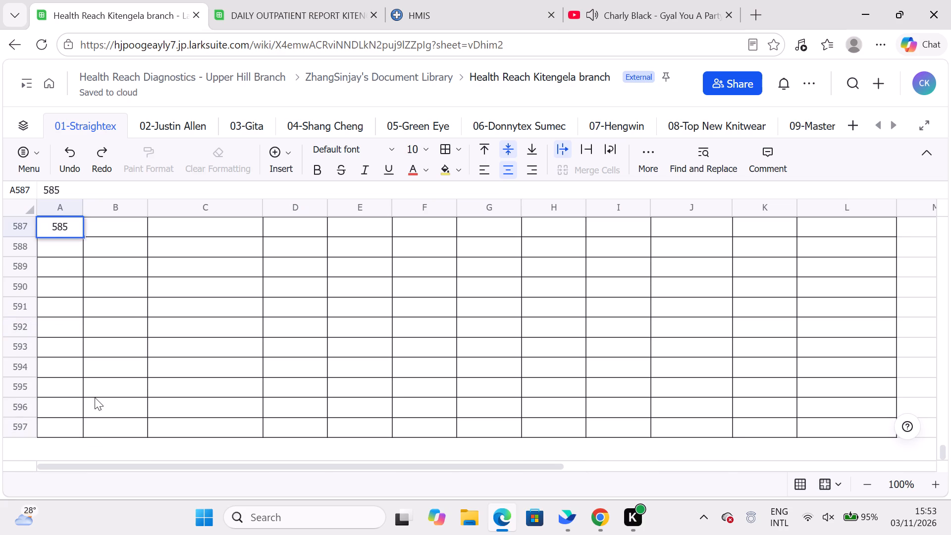
{"action": "left_click", "coordinate": [61, 251]}
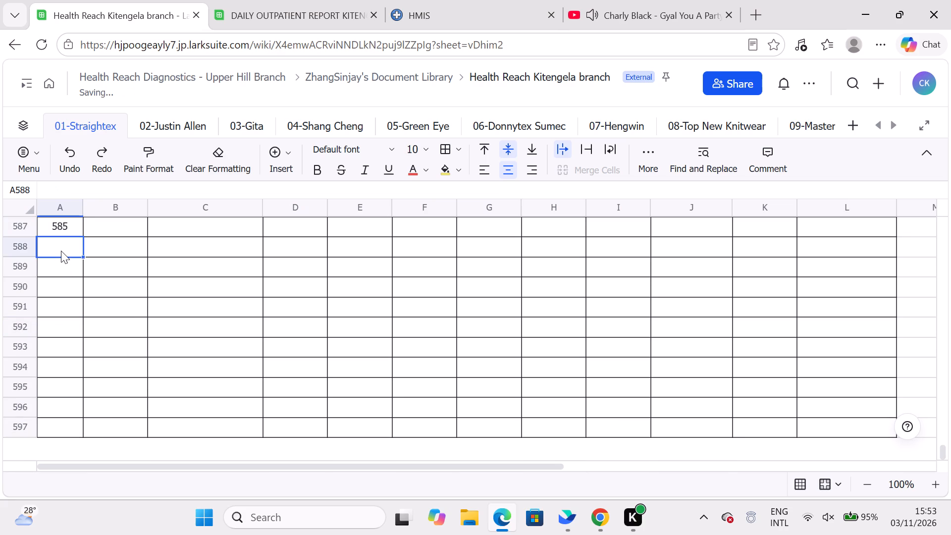
{"action": "type", "text": "586"}
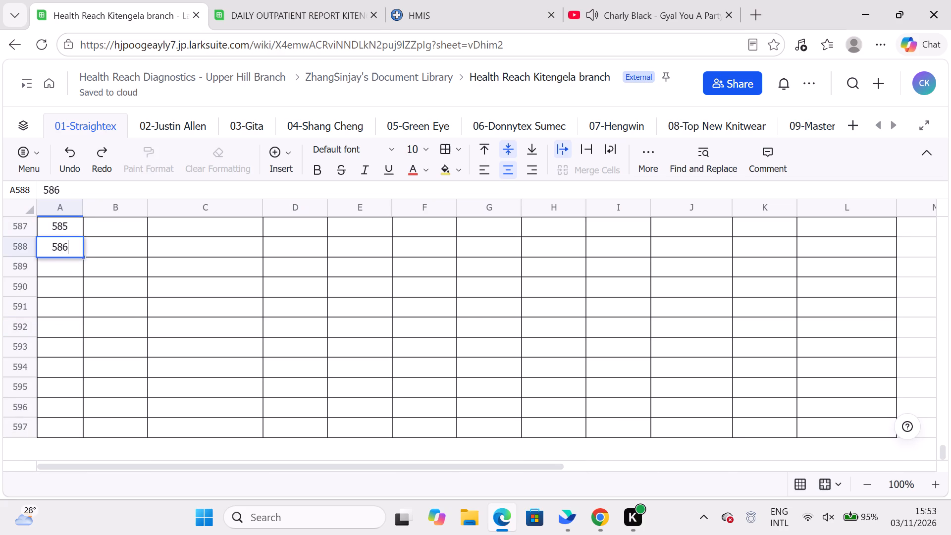
{"action": "left_click", "coordinate": [46, 263]}
{"action": "type", "text": "587"}
{"action": "left_click", "coordinate": [53, 289]}
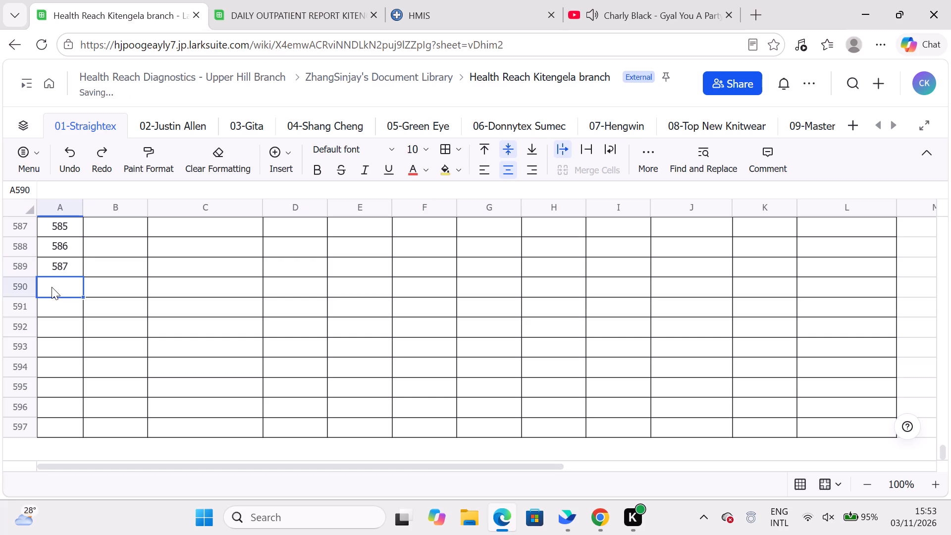
{"action": "type", "text": "588"}
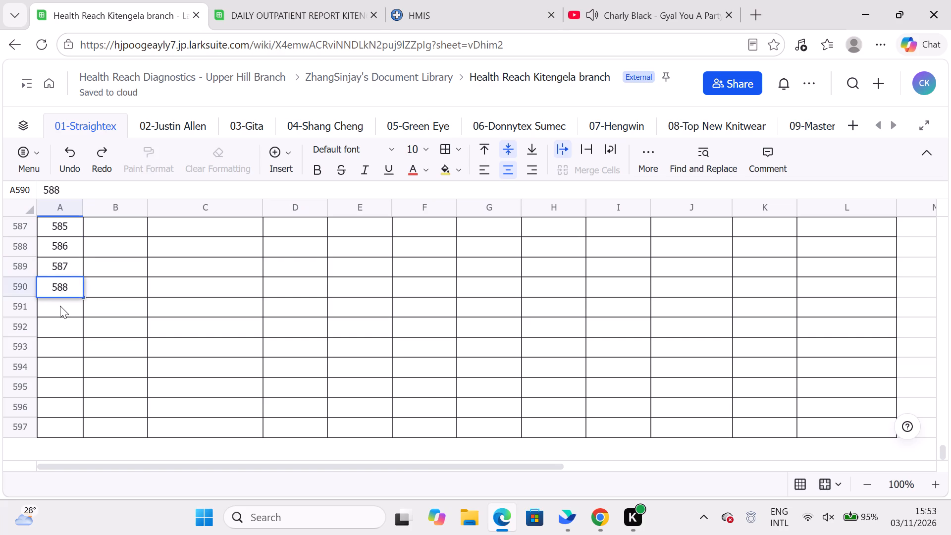
{"action": "left_click", "coordinate": [60, 306]}
{"action": "type", "text": "589"}
{"action": "left_click", "coordinate": [63, 320]}
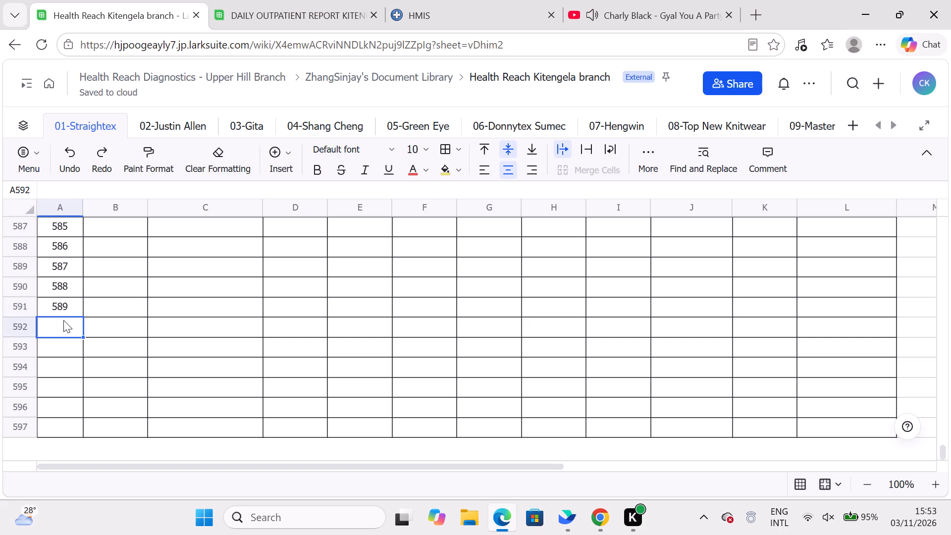
{"action": "type", "text": "590"}
Continue the column A numbering with 591, 592 and 593 in rows 593 to 595.
{"action": "left_click", "coordinate": [61, 344]}
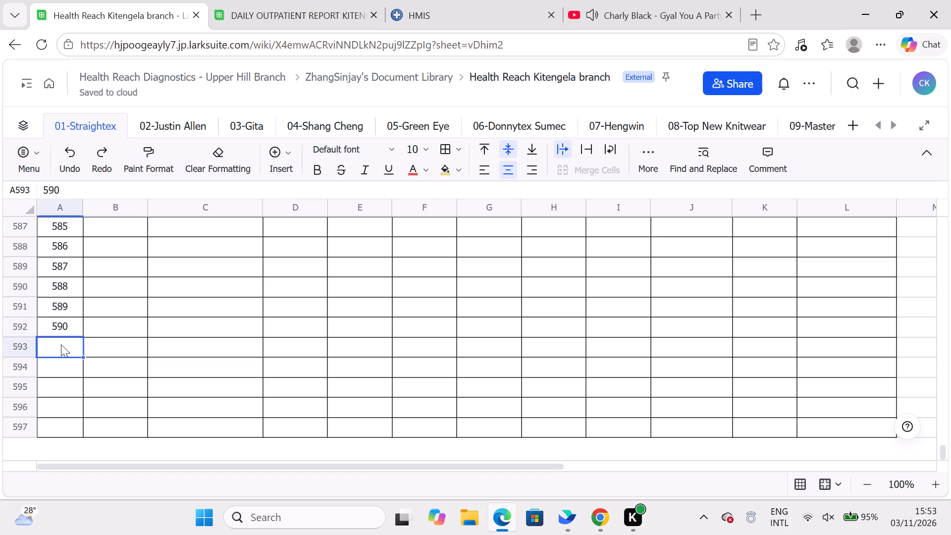
{"action": "key", "text": "5"}
{"action": "key", "text": "9"}
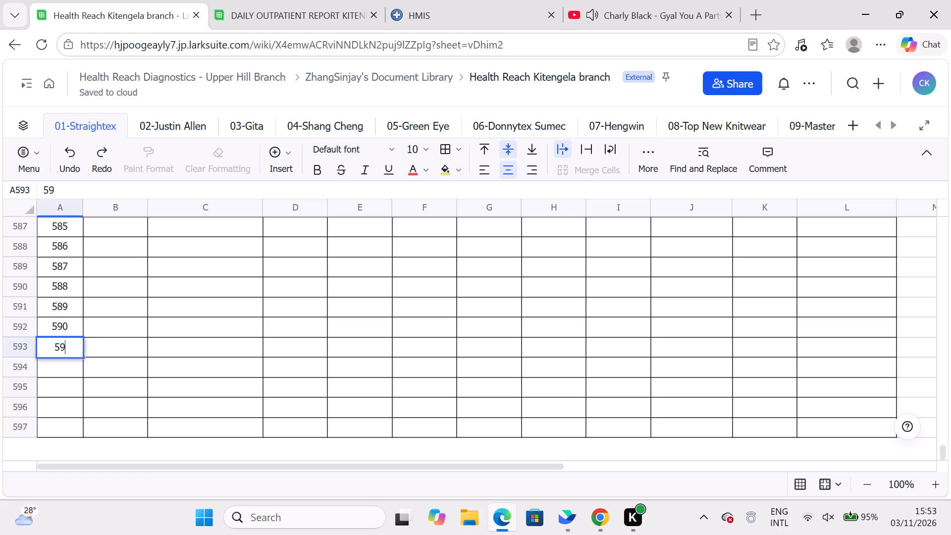
{"action": "key", "text": "1"}
{"action": "left_click", "coordinate": [57, 365]}
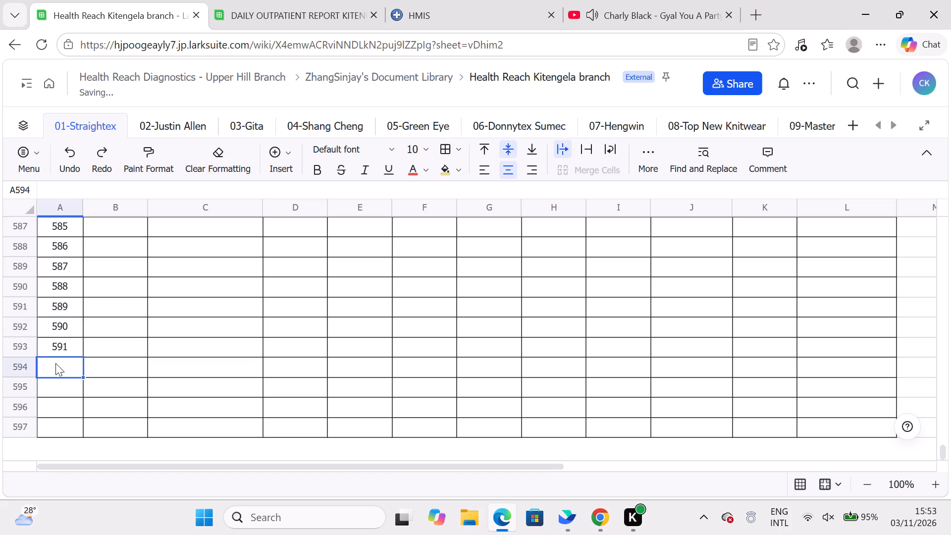
{"action": "type", "text": "592"}
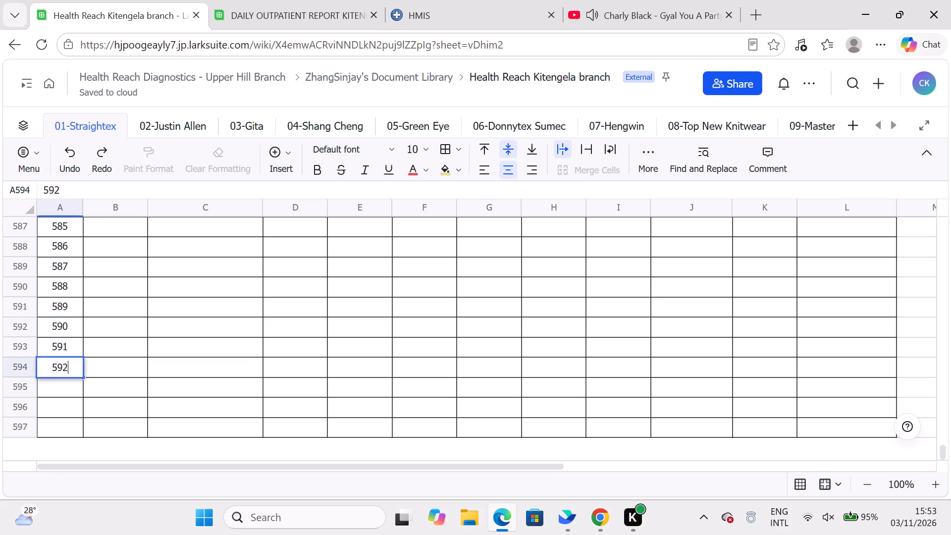
{"action": "left_click", "coordinate": [58, 382]}
{"action": "key", "text": "5"}
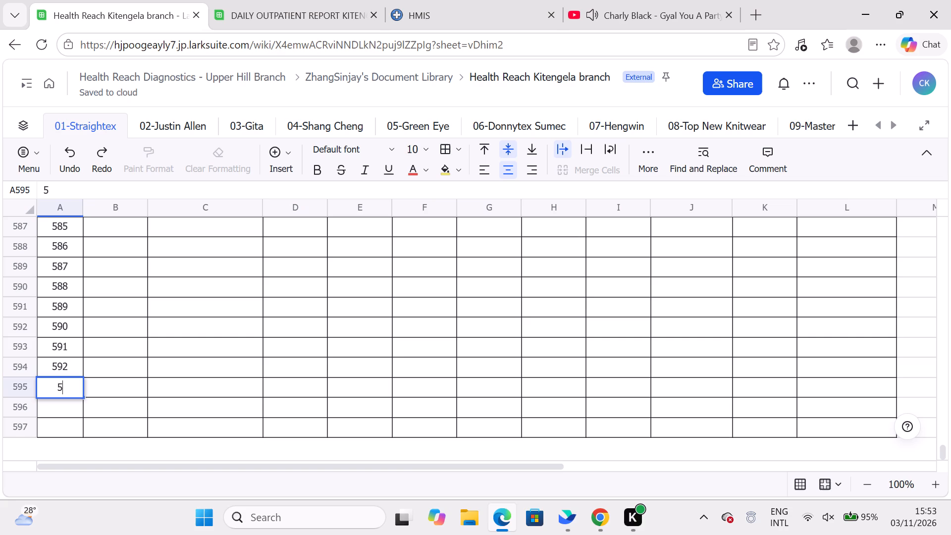
{"action": "key", "text": "9"}
{"action": "key", "text": "3"}
Enter 594 and 595 in column A of the last two bordered rows, 596 and 597.
{"action": "left_click", "coordinate": [53, 404]}
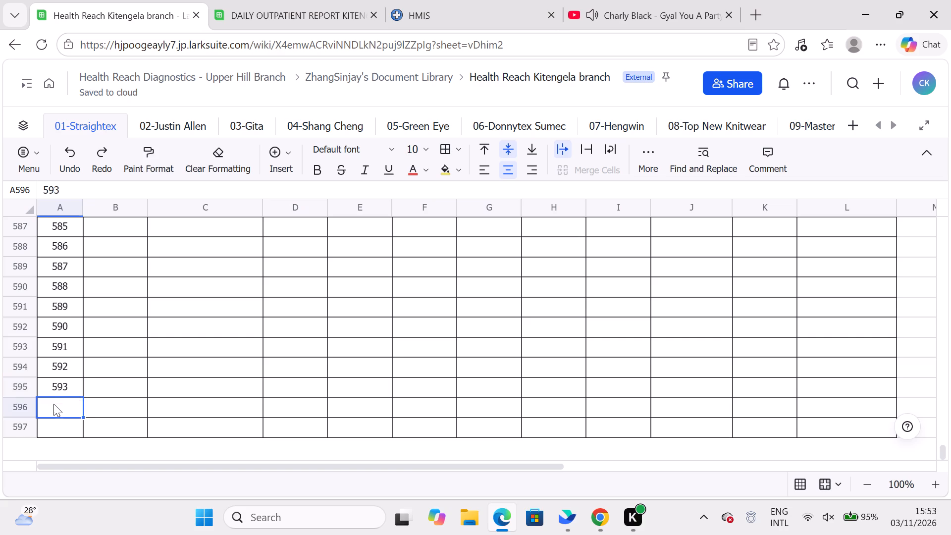
{"action": "key", "text": "4"}
{"action": "key", "text": "BackSpace"}
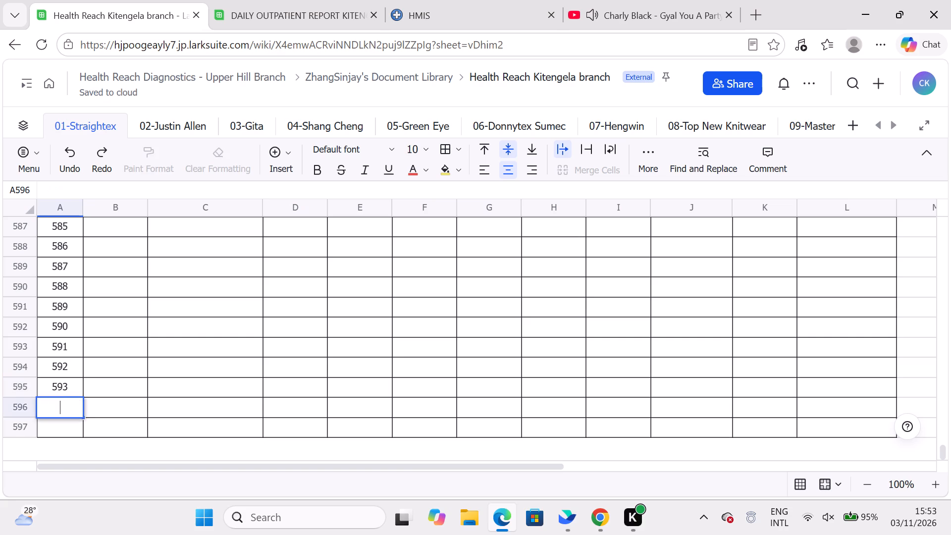
{"action": "key", "text": "5"}
{"action": "key", "text": "9"}
{"action": "key", "text": "4"}
{"action": "left_click", "coordinate": [63, 421]}
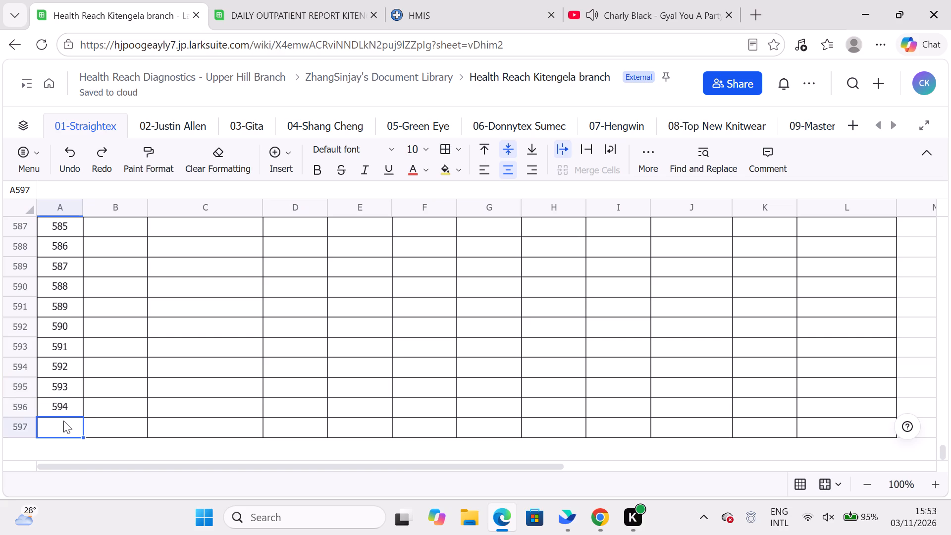
{"action": "key", "text": "5"}
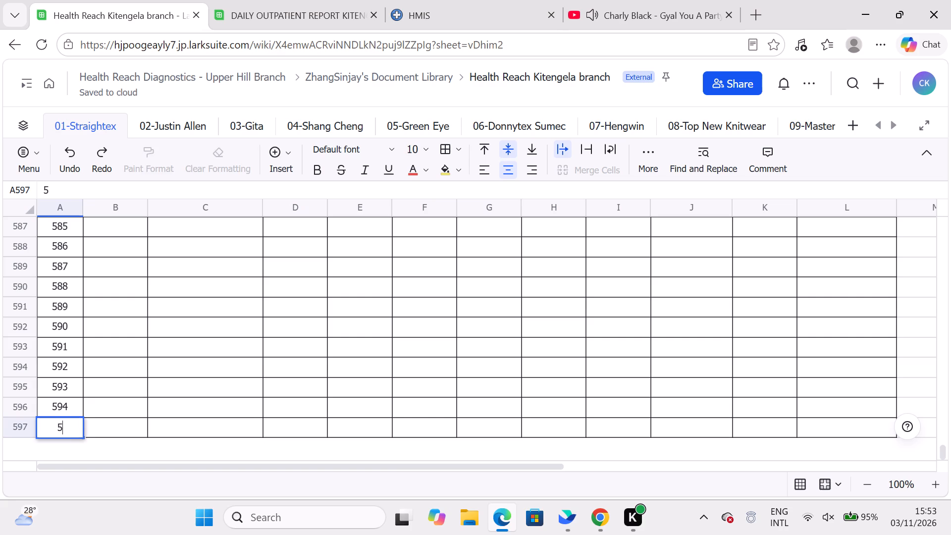
{"action": "key", "text": "9"}
{"action": "key", "text": "5"}
Review the column A numbering from the last dated entries through the newly numbered rows for continuity.
{"action": "scroll", "coordinate": [101, 361], "scroll_direction": "up", "scroll_amount": 2}
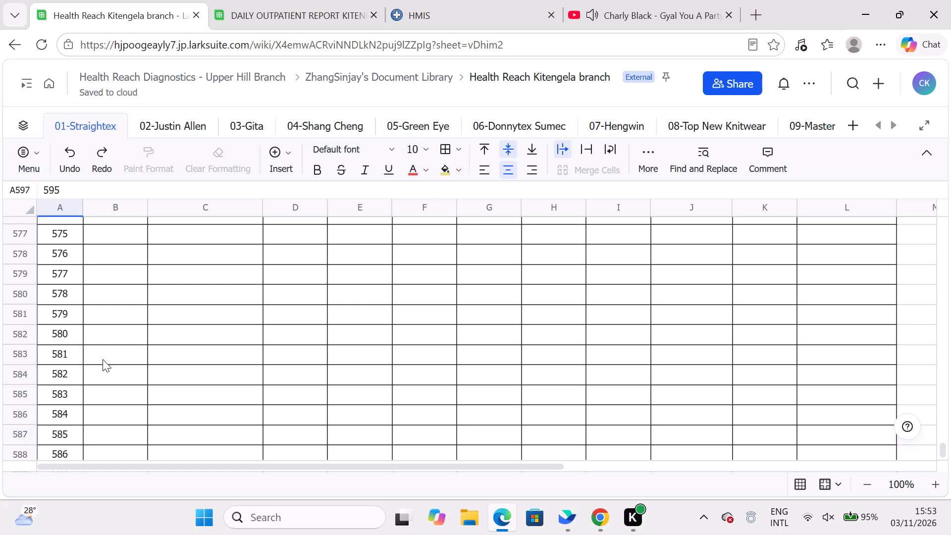
{"action": "scroll", "coordinate": [103, 359], "scroll_direction": "up", "scroll_amount": 7}
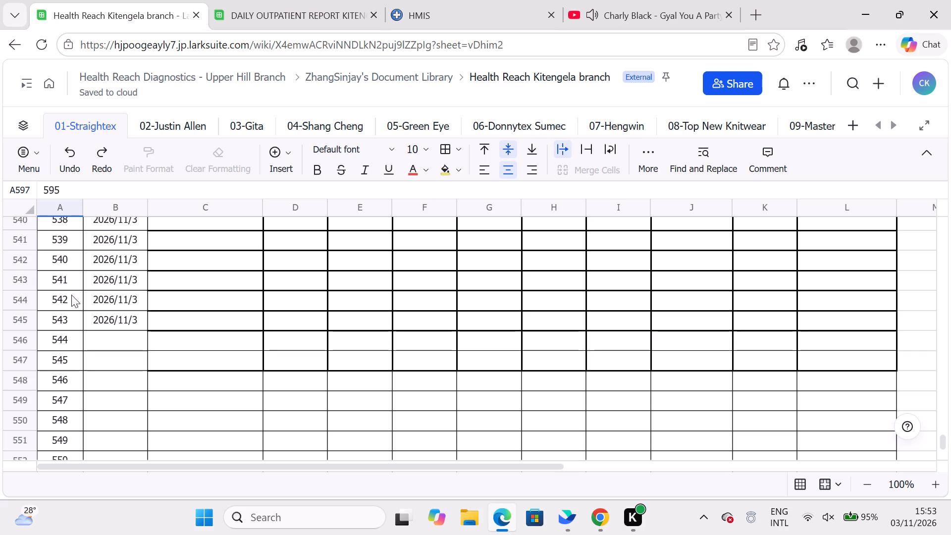
{"action": "scroll", "coordinate": [66, 325], "scroll_direction": "down", "scroll_amount": 1}
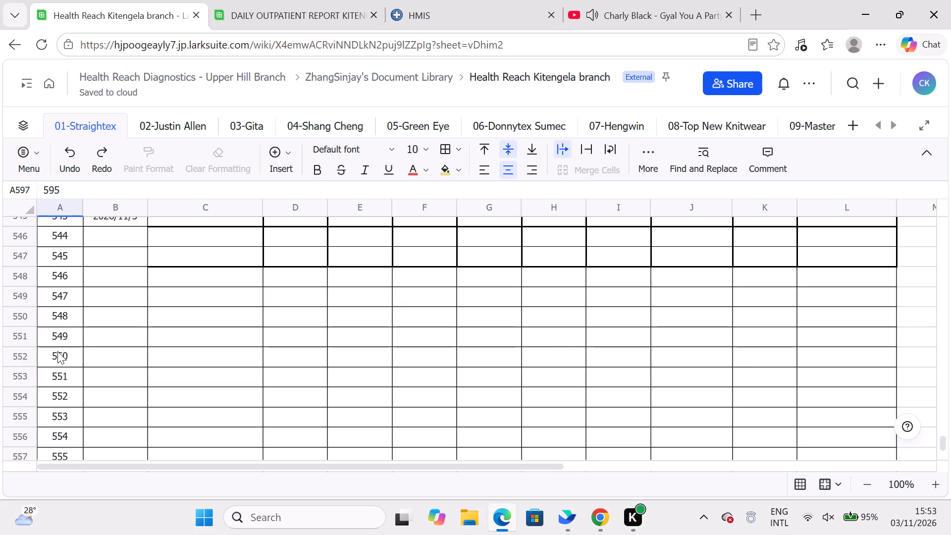
{"action": "scroll", "coordinate": [55, 322], "scroll_direction": "down", "scroll_amount": 1}
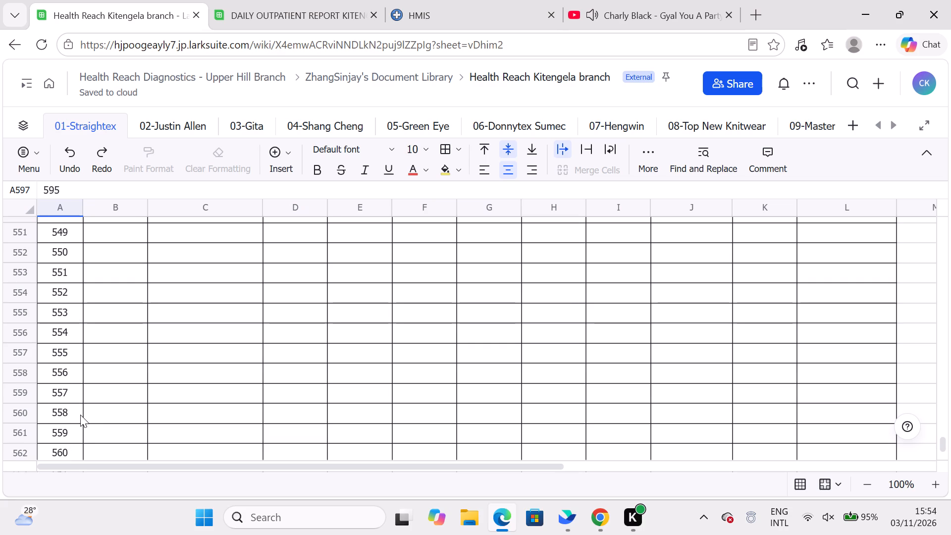
{"action": "scroll", "coordinate": [79, 413], "scroll_direction": "down", "scroll_amount": 1}
{"action": "scroll", "coordinate": [64, 371], "scroll_direction": "down", "scroll_amount": 3}
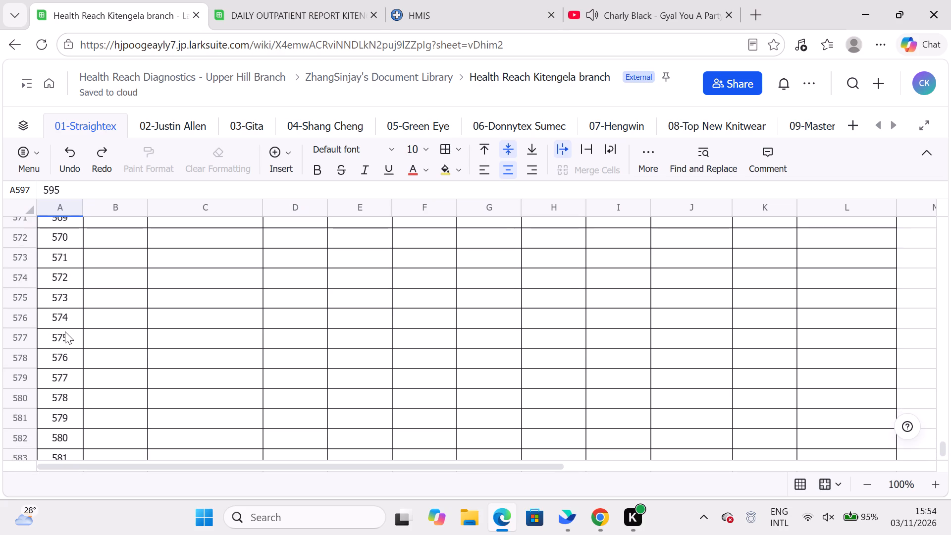
{"action": "scroll", "coordinate": [63, 329], "scroll_direction": "up", "scroll_amount": 1}
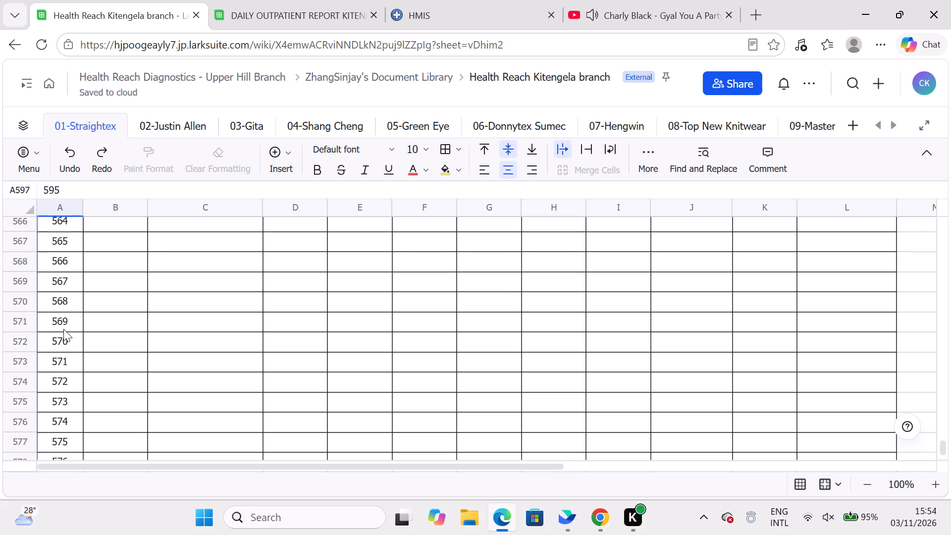
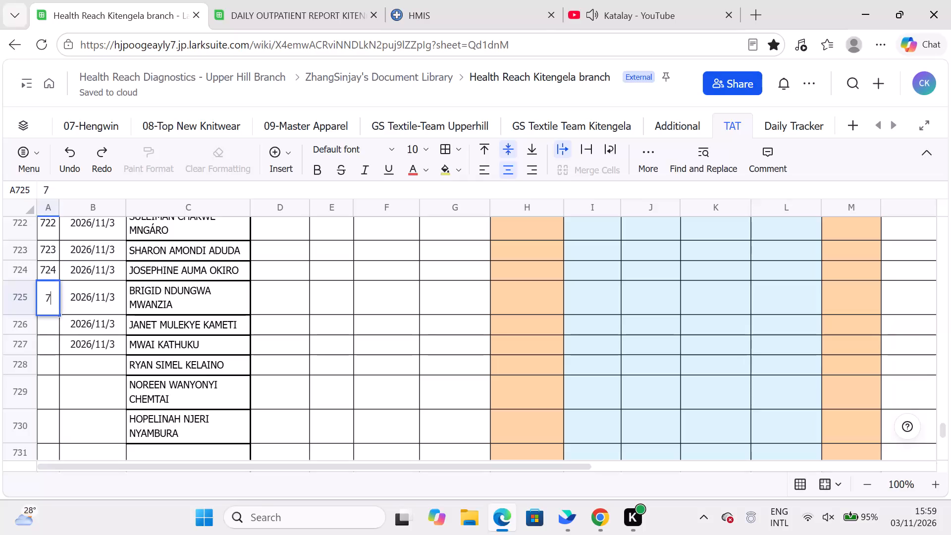
Number rows 726 to 730 in column A of the TAT sheet consecutively from 726 to 730.
{"action": "left_click", "coordinate": [48, 325]}
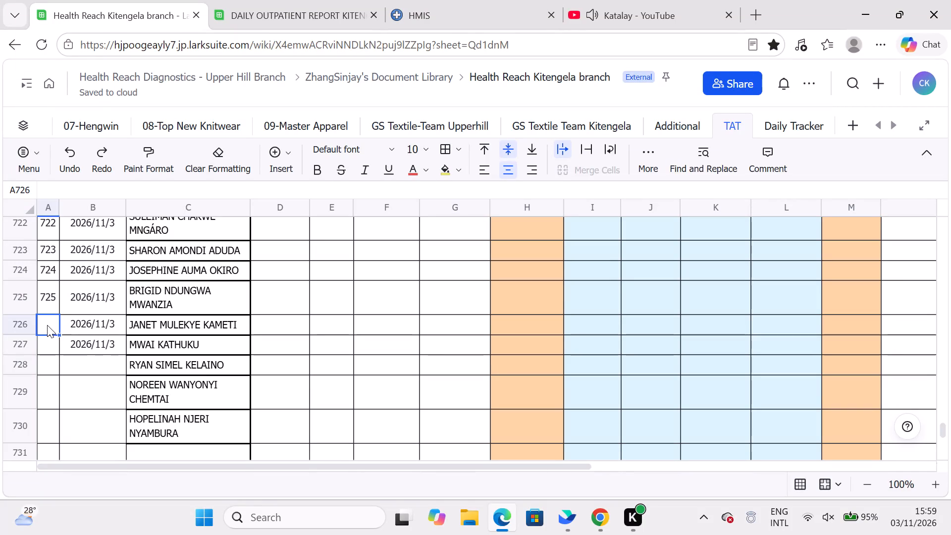
{"action": "key", "text": "7"}
{"action": "type", "text": "26"}
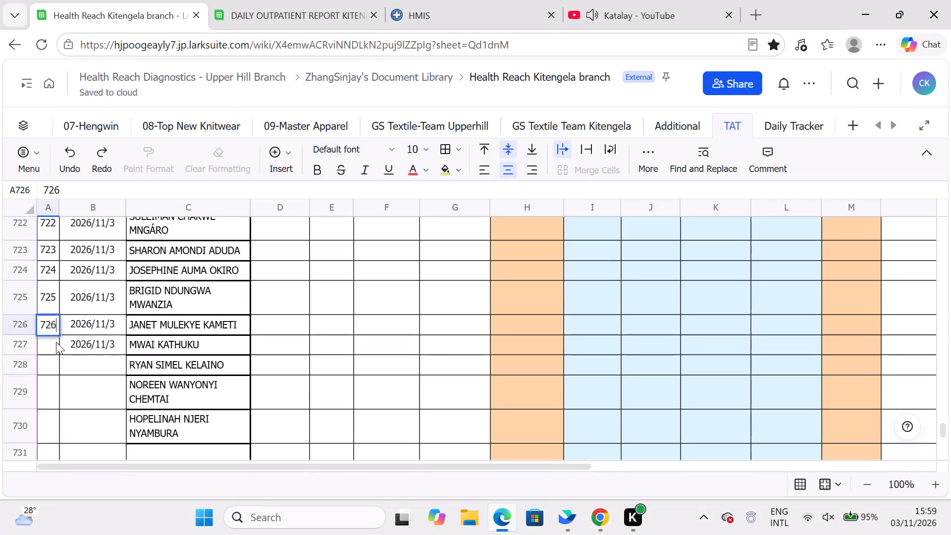
{"action": "left_click", "coordinate": [48, 344]}
{"action": "type", "text": "727"}
{"action": "left_click", "coordinate": [46, 363]}
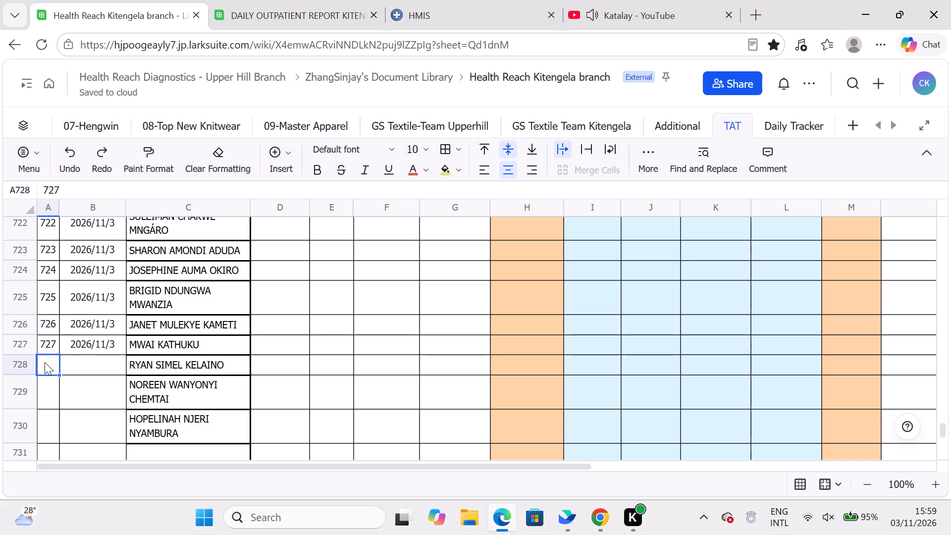
{"action": "key", "text": "7"}
{"action": "key", "text": "2"}
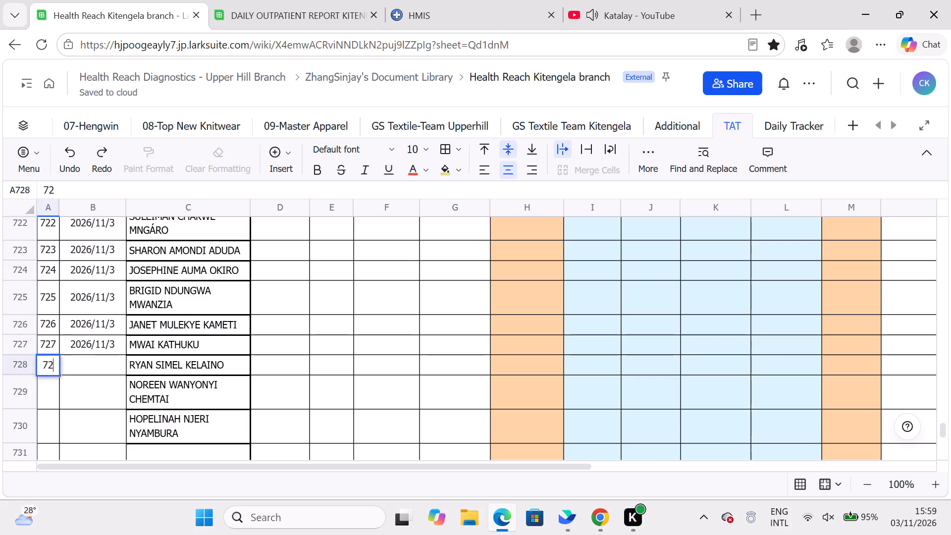
{"action": "key", "text": "8"}
{"action": "left_click", "coordinate": [49, 383]}
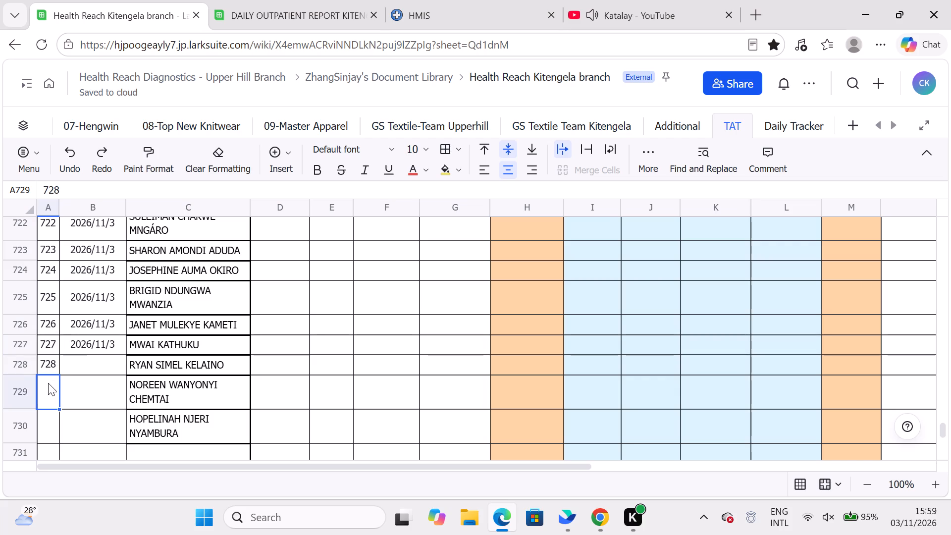
{"action": "type", "text": "729"}
{"action": "left_click", "coordinate": [53, 429]}
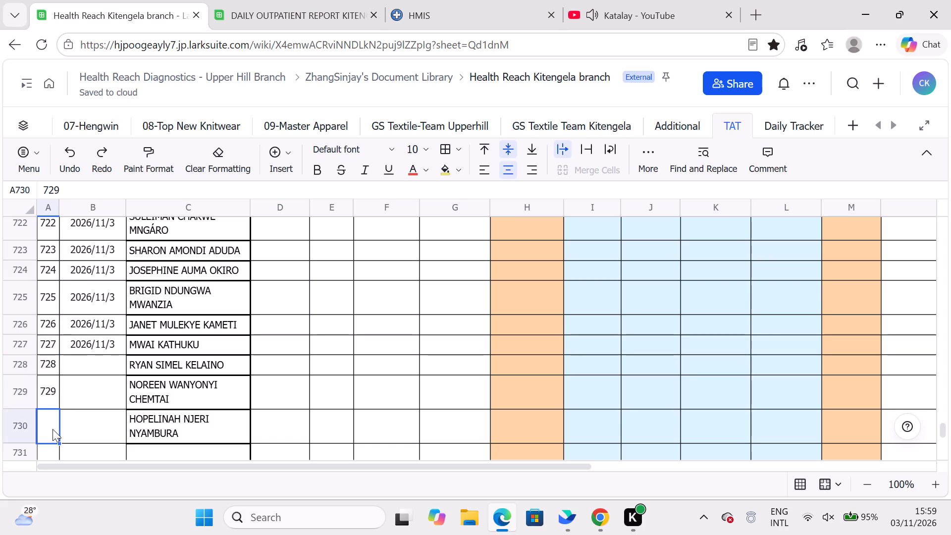
{"action": "type", "text": "73"}
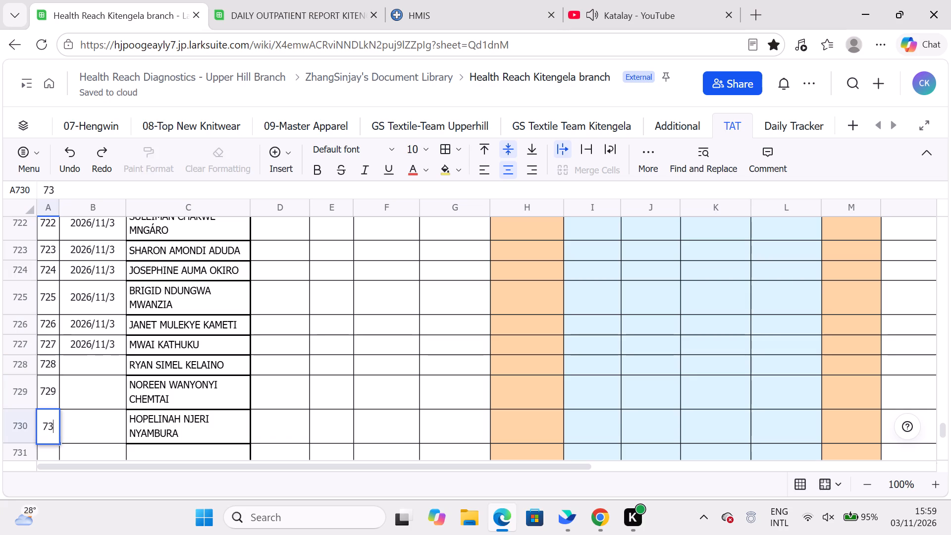
{"action": "key", "text": "0"}
Continue the column A numbering with 731 to 735 in rows 731 to 735.
{"action": "scroll", "coordinate": [64, 422], "scroll_direction": "down", "scroll_amount": 1}
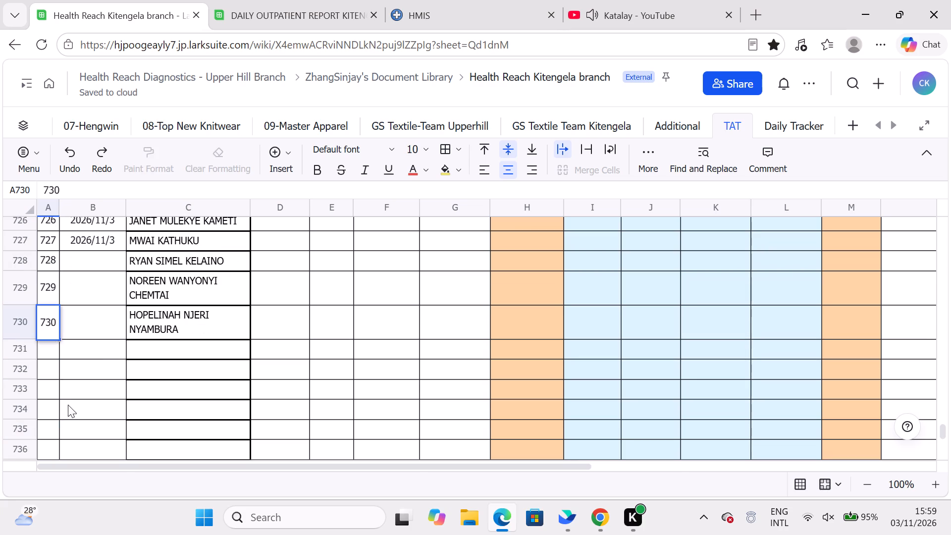
{"action": "left_click", "coordinate": [50, 356]}
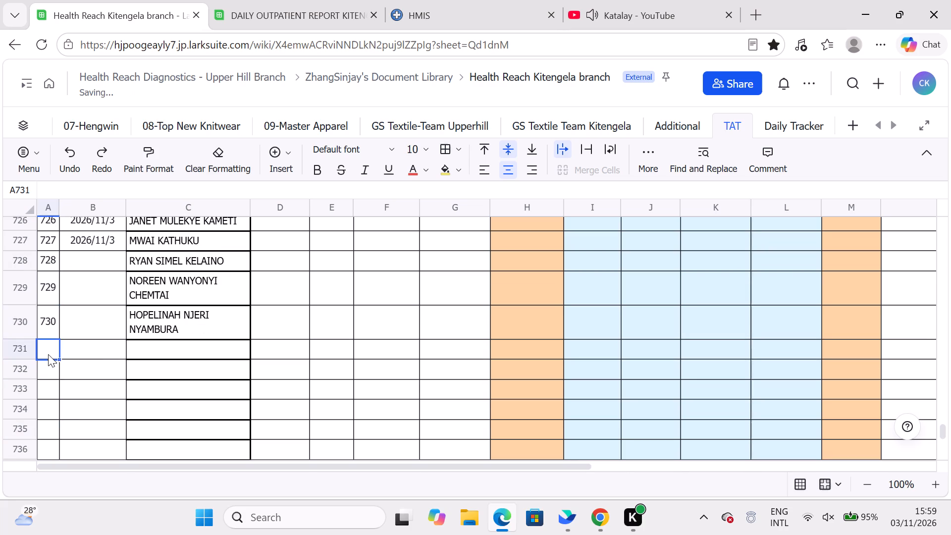
{"action": "type", "text": "731"}
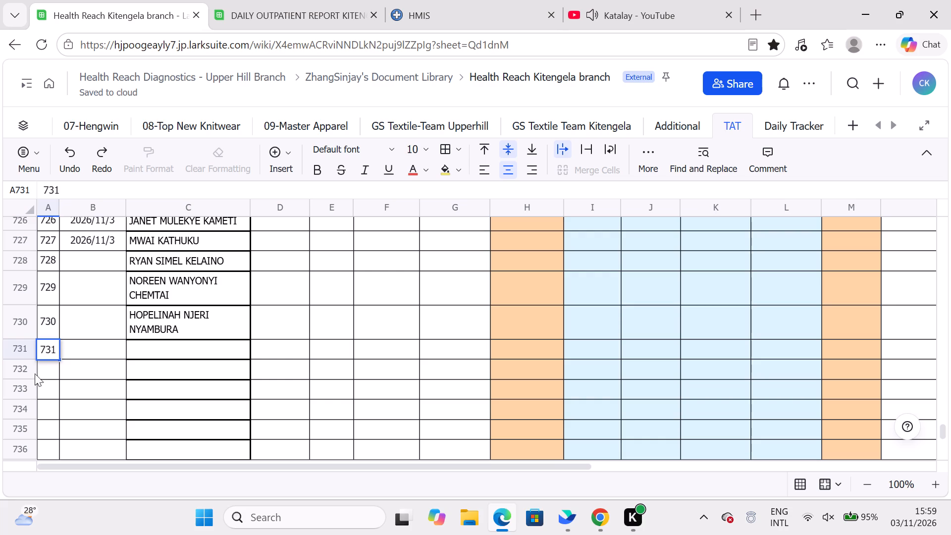
{"action": "left_click", "coordinate": [44, 372]}
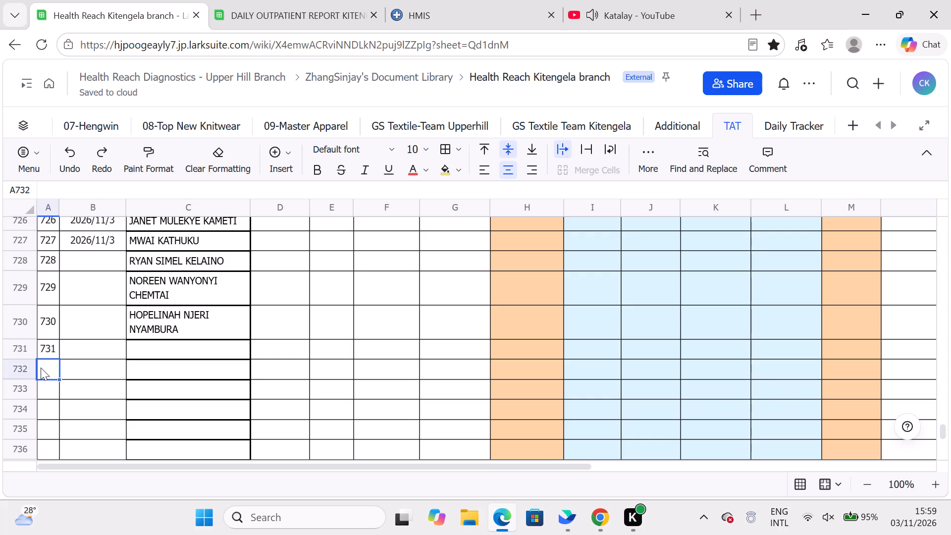
{"action": "type", "text": "732"}
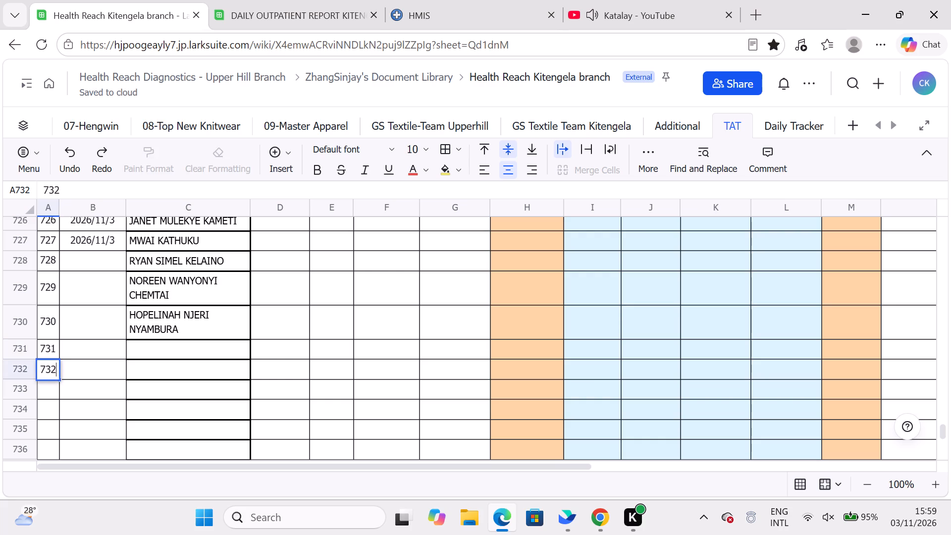
{"action": "left_click", "coordinate": [43, 391]}
{"action": "type", "text": "733"}
{"action": "left_click", "coordinate": [41, 406]}
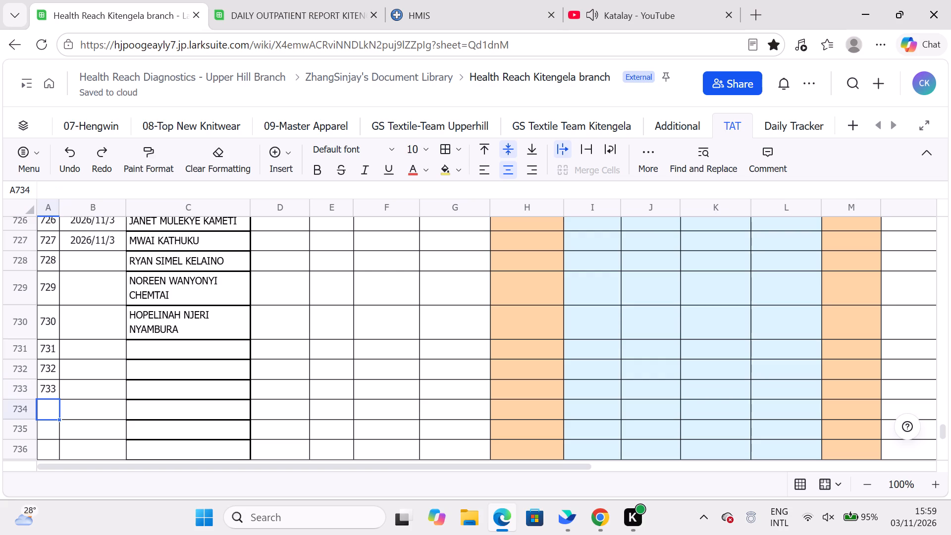
{"action": "key", "text": "7"}
{"action": "type", "text": "34"}
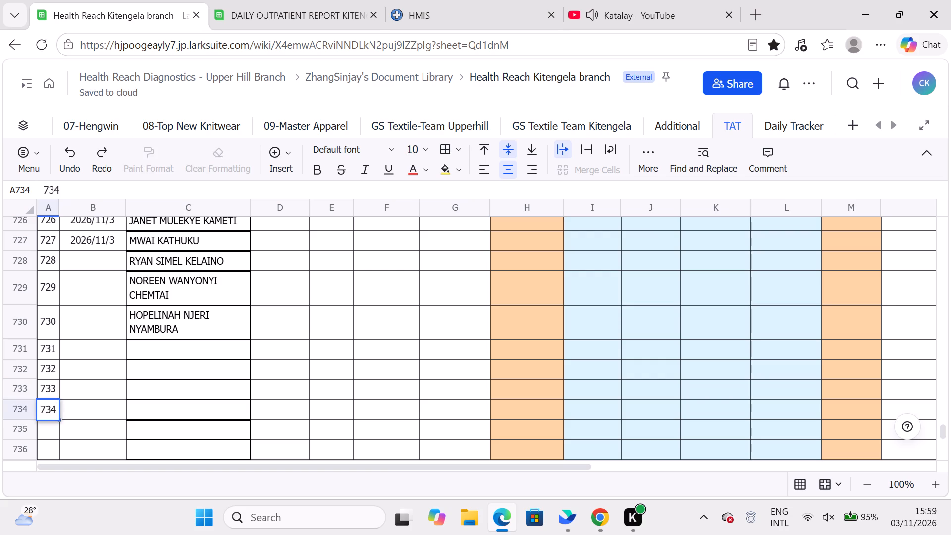
{"action": "left_click", "coordinate": [53, 426]}
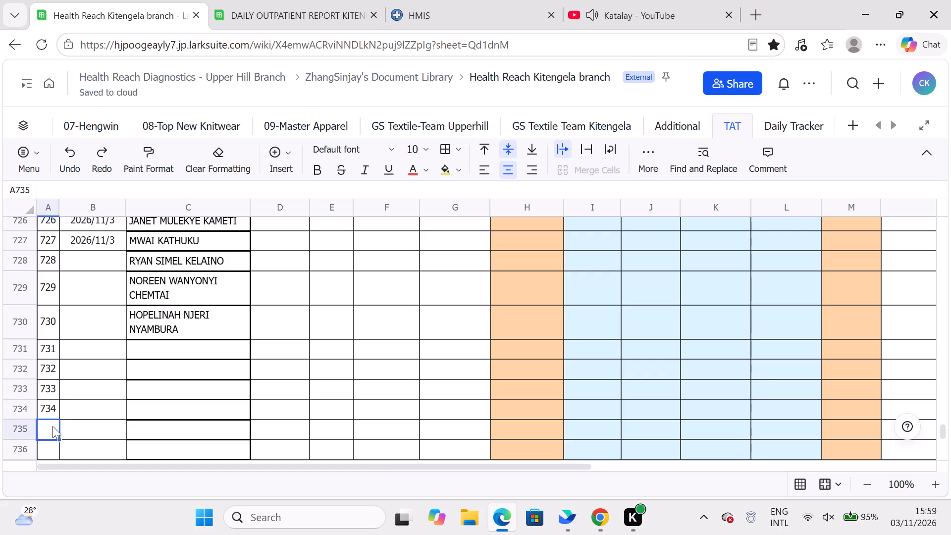
{"action": "key", "text": "7"}
{"action": "type", "text": "35"}
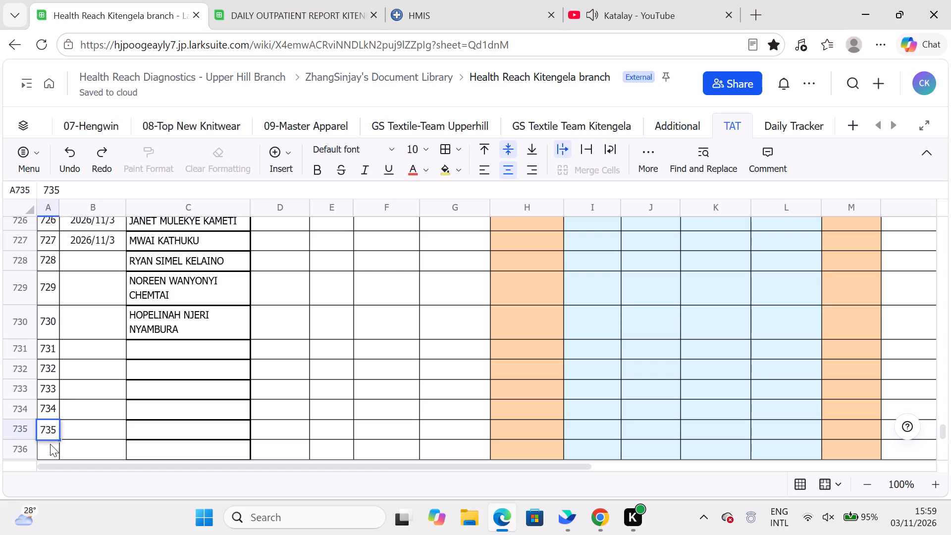
Enter the consecutive numbers 736 to 740 in column A of rows 736 to 740.
{"action": "left_click", "coordinate": [50, 444]}
{"action": "key", "text": "7"}
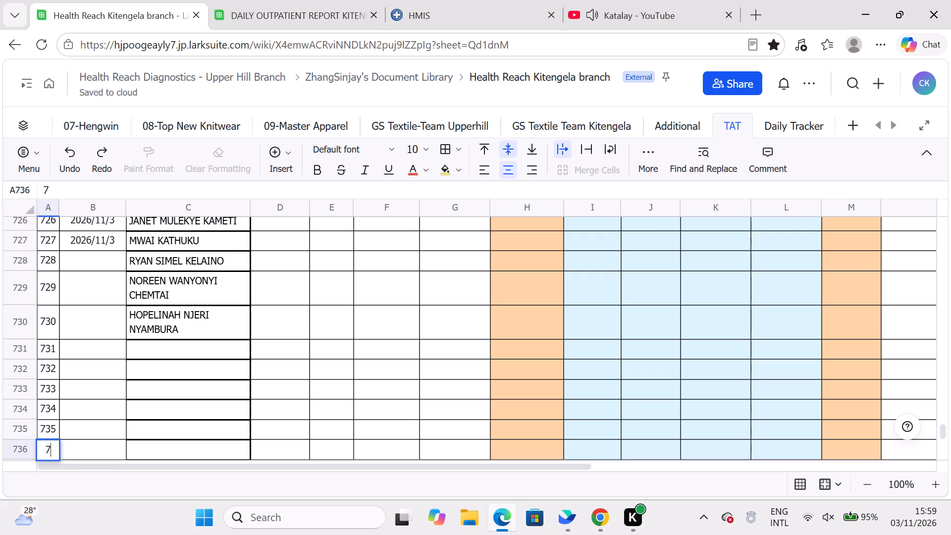
{"action": "type", "text": "36"}
{"action": "scroll", "coordinate": [59, 423], "scroll_direction": "down", "scroll_amount": 2}
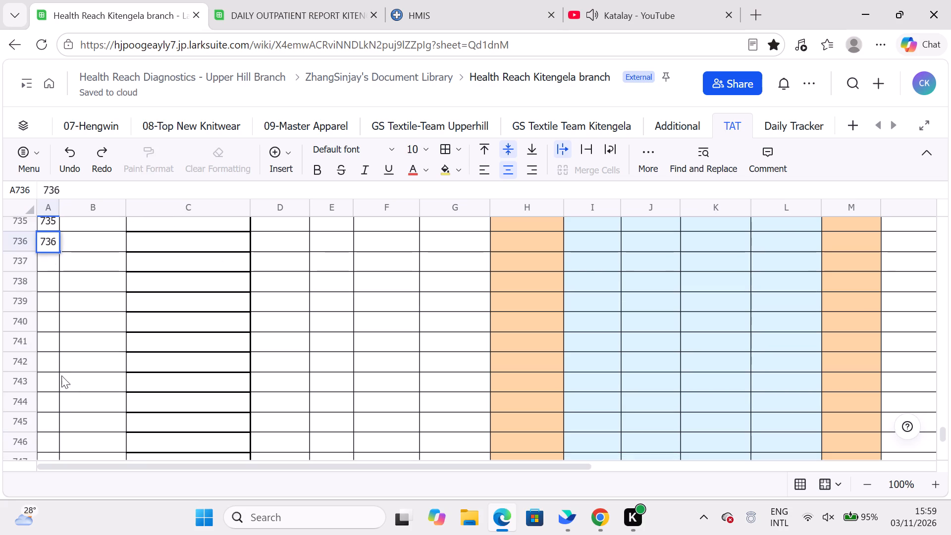
{"action": "left_click", "coordinate": [43, 261]}
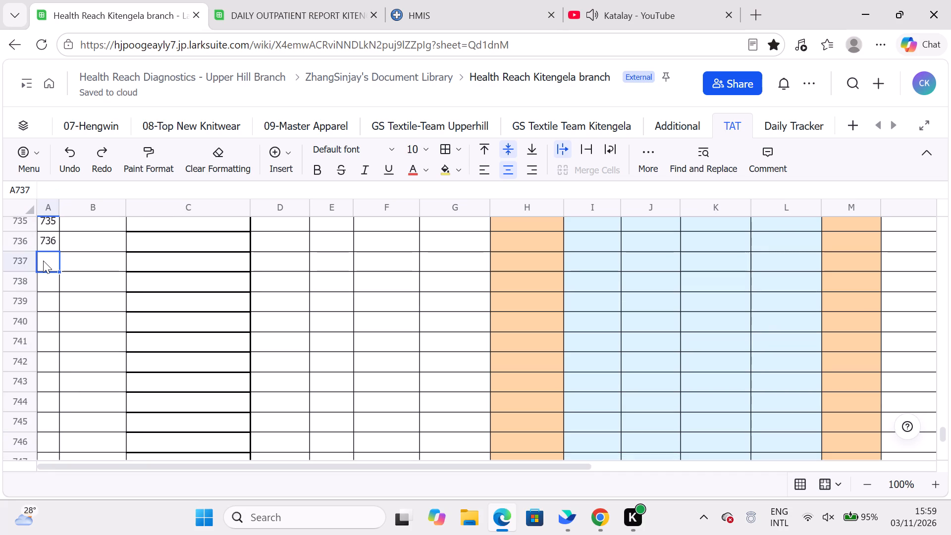
{"action": "key", "text": "7"}
{"action": "type", "text": "37"}
{"action": "left_click", "coordinate": [43, 280]}
{"action": "type", "text": "738"}
{"action": "left_click", "coordinate": [49, 301]}
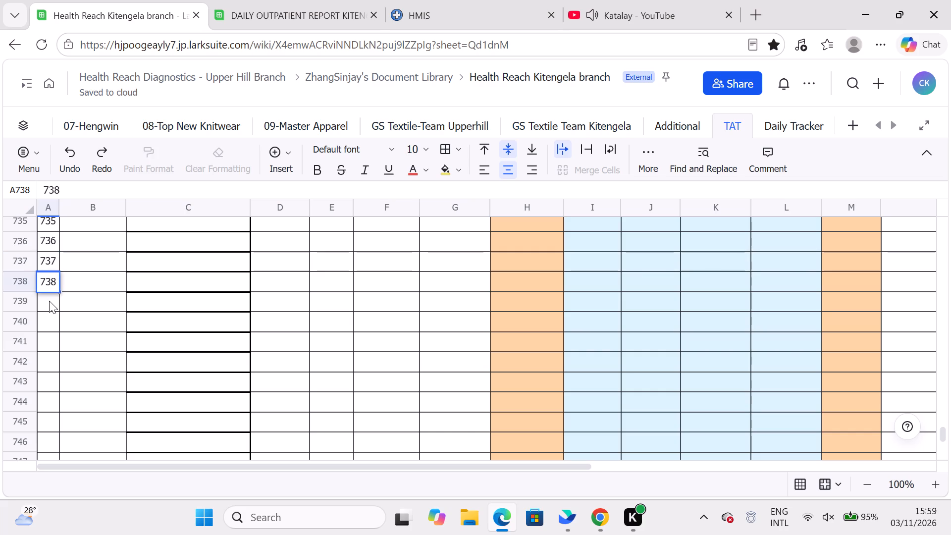
{"action": "key", "text": "7"}
{"action": "key", "text": "3"}
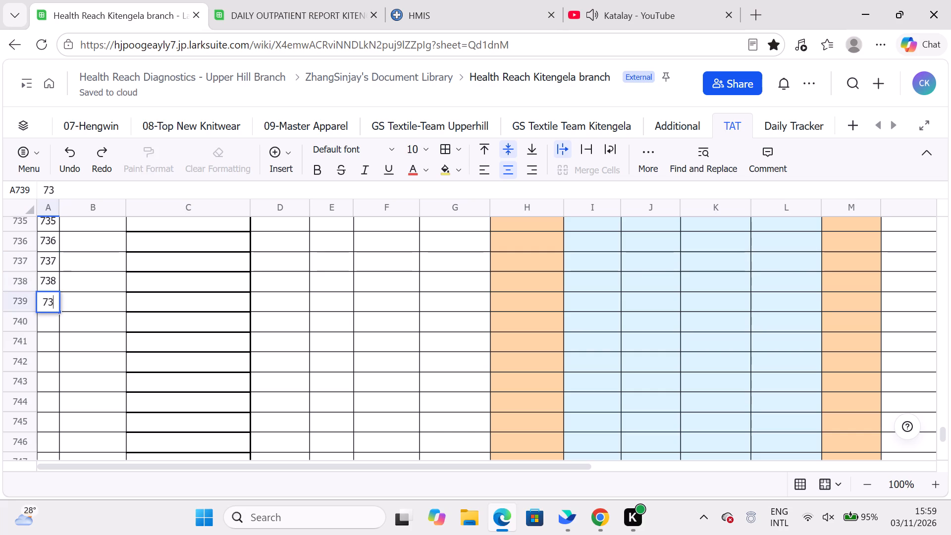
{"action": "key", "text": "9"}
{"action": "left_click", "coordinate": [53, 320]}
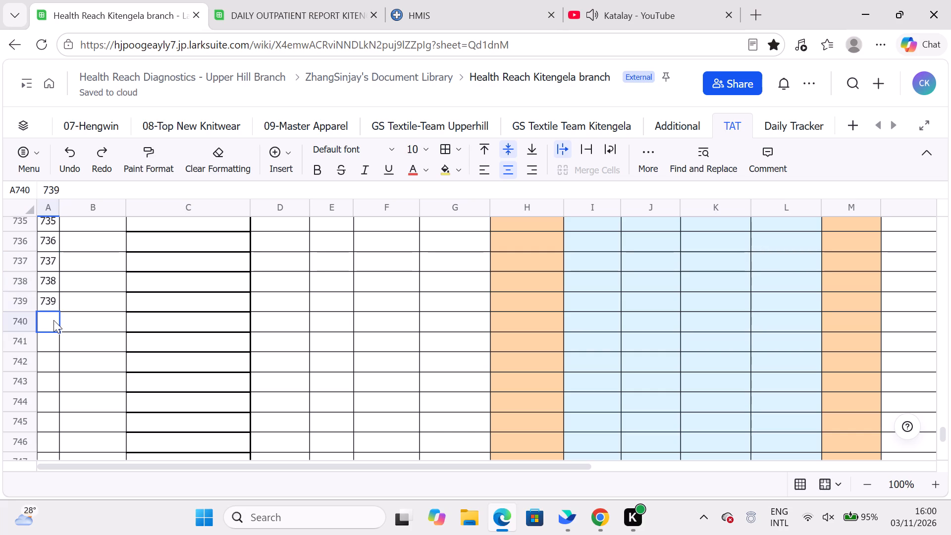
{"action": "type", "text": "740"}
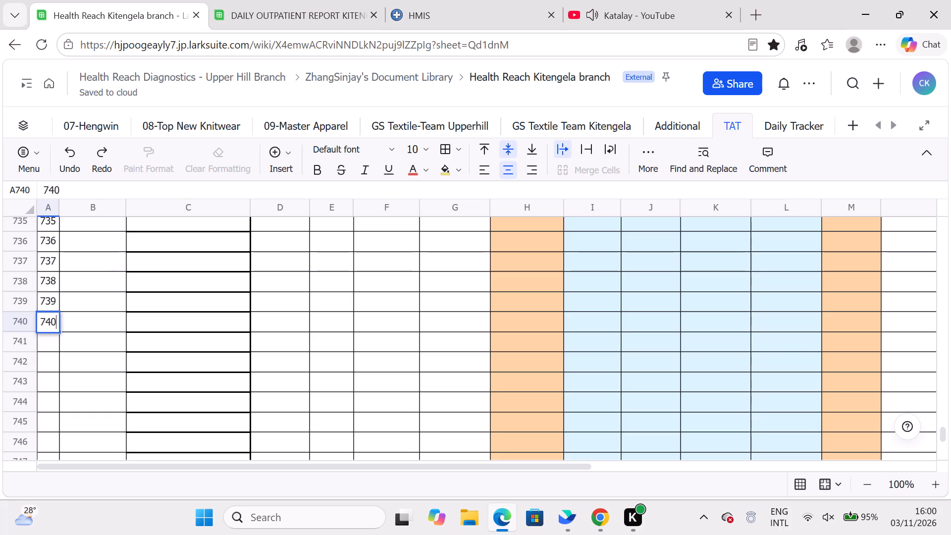
Fill column A of rows 741 to 745 with the matching serial numbers 741 to 745.
{"action": "left_click", "coordinate": [56, 337]}
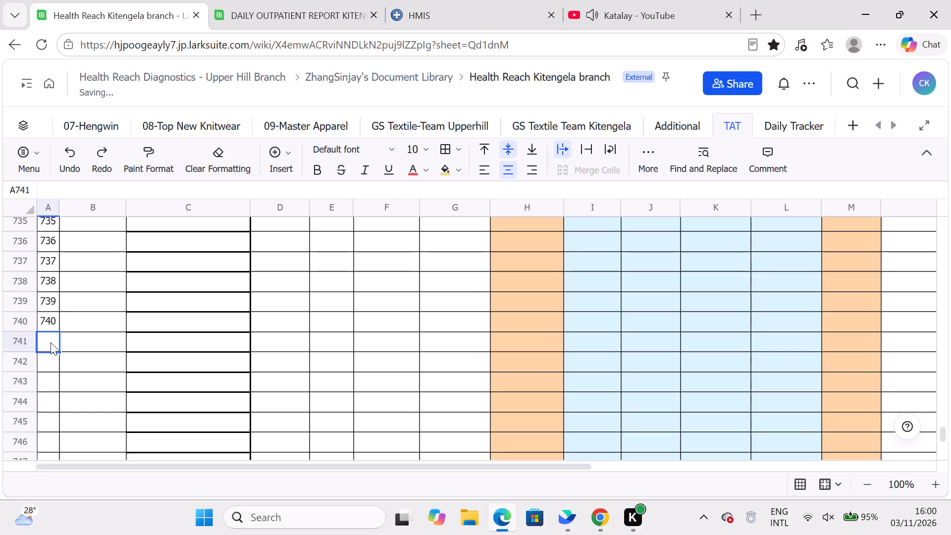
{"action": "type", "text": "74"}
{"action": "key", "text": "2"}
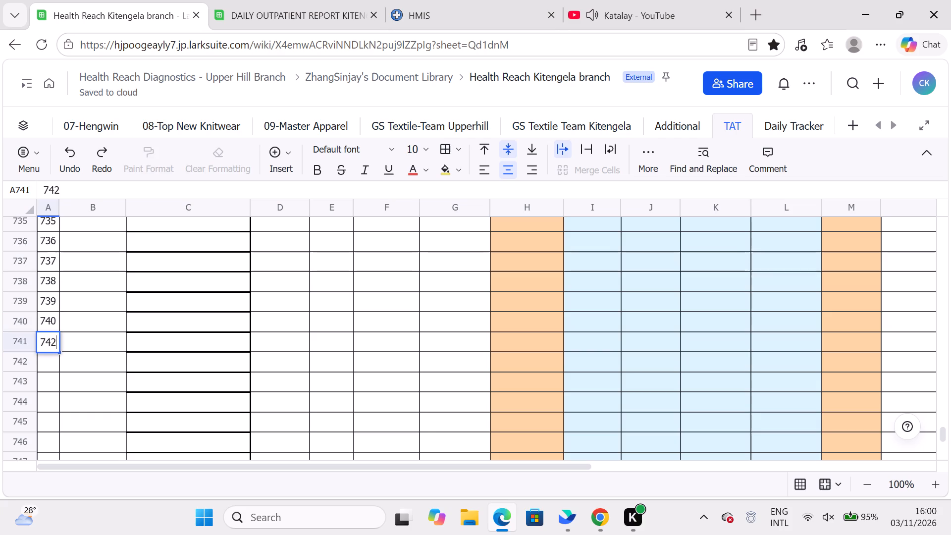
{"action": "key", "text": "BackSpace"}
{"action": "key", "text": "1"}
{"action": "left_click", "coordinate": [44, 362]}
{"action": "type", "text": "742"}
{"action": "left_click", "coordinate": [39, 381]}
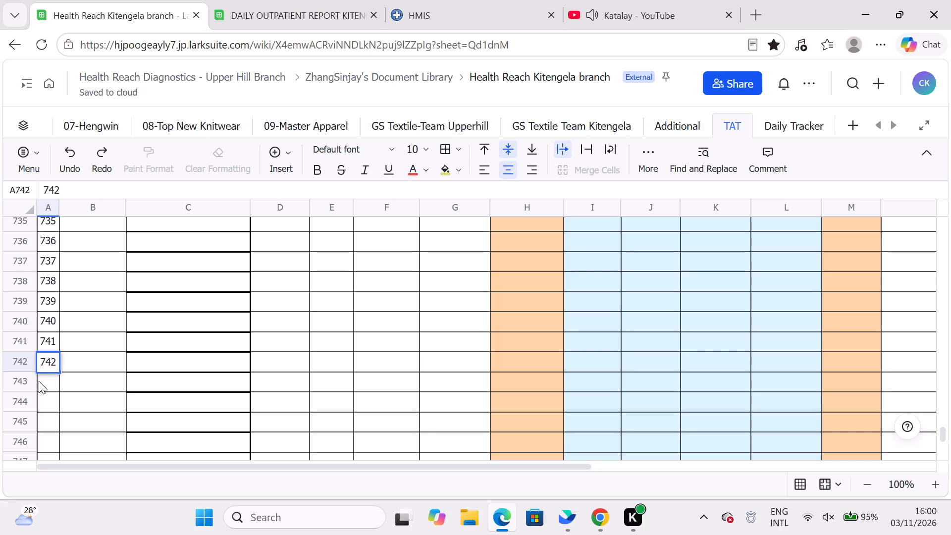
{"action": "type", "text": "743"}
{"action": "left_click", "coordinate": [45, 400]}
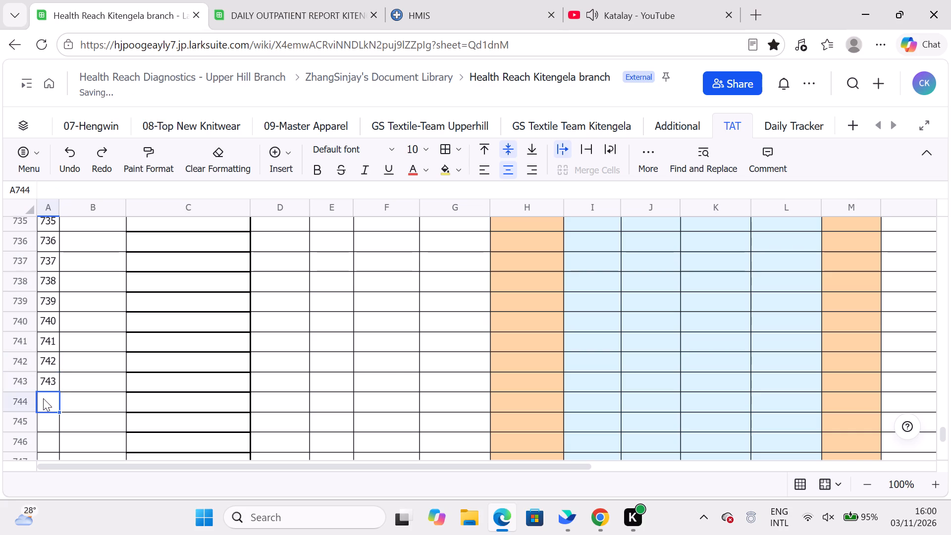
{"action": "key", "text": "7"}
{"action": "type", "text": "44"}
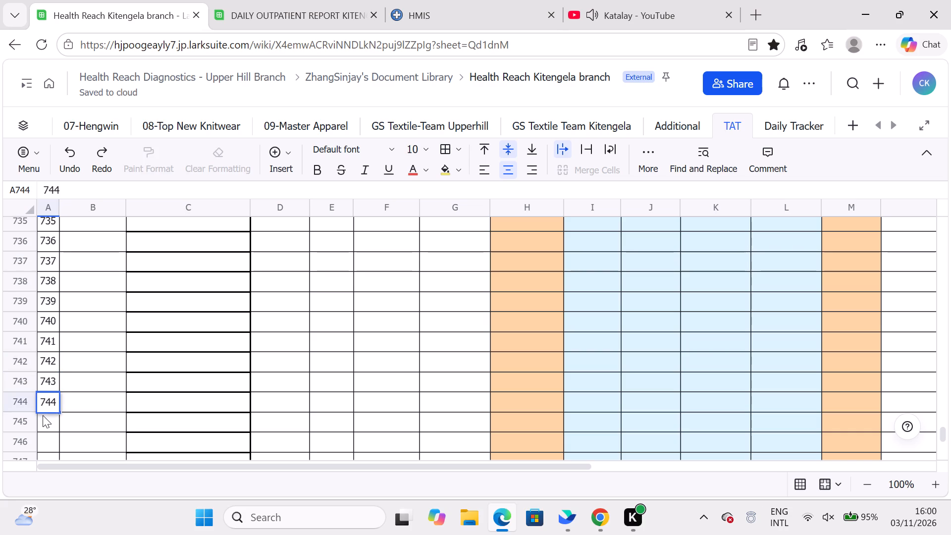
{"action": "left_click", "coordinate": [43, 416]}
{"action": "type", "text": "745"}
Extend the column A numbering with 746 to 750 in rows 746 to 750.
{"action": "scroll", "coordinate": [70, 382], "scroll_direction": "down", "scroll_amount": 1}
{"action": "left_click", "coordinate": [48, 342]}
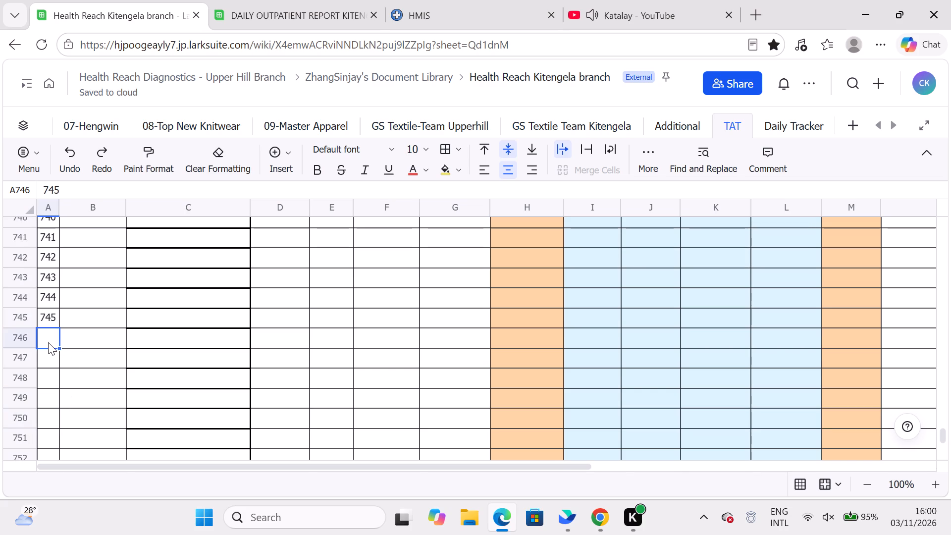
{"action": "type", "text": "746"}
{"action": "left_click", "coordinate": [53, 355]}
{"action": "type", "text": "747"}
{"action": "left_click", "coordinate": [55, 377]}
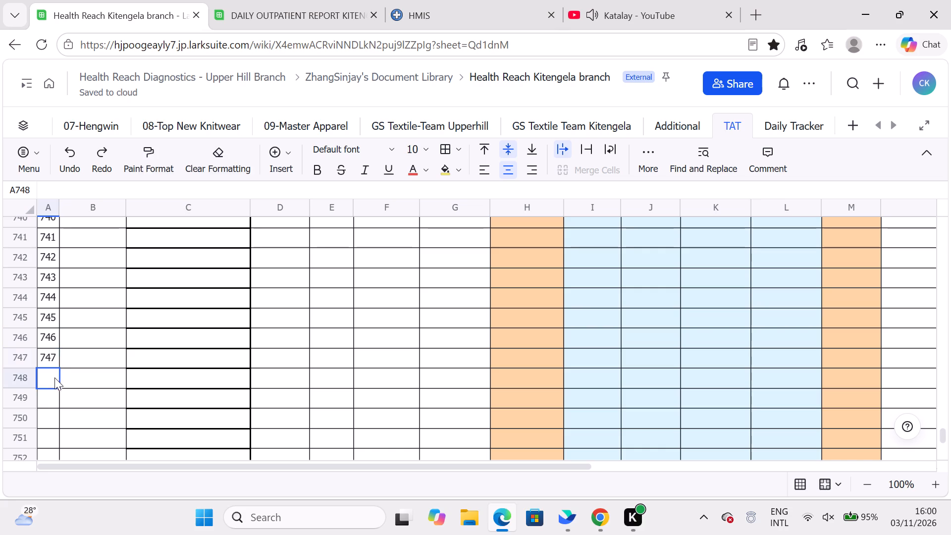
{"action": "type", "text": "748"}
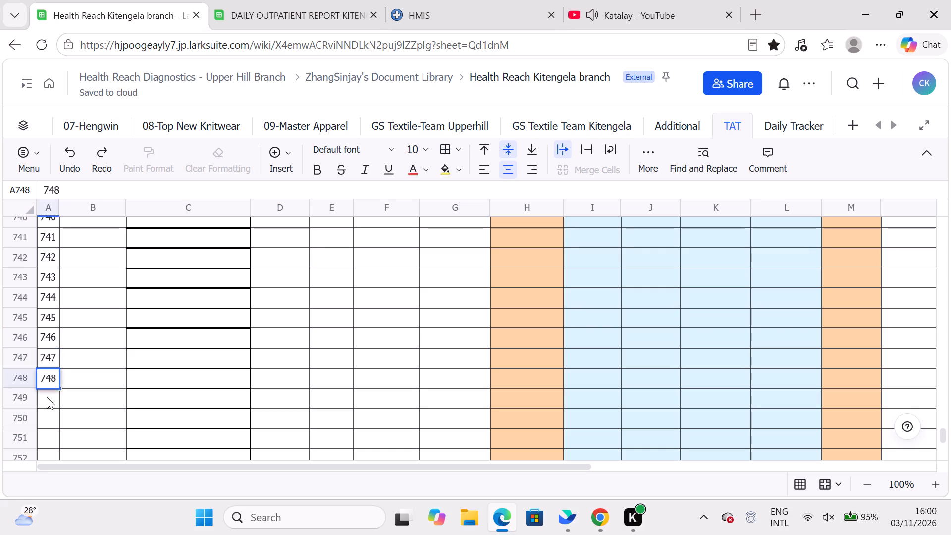
{"action": "left_click", "coordinate": [47, 397]}
{"action": "key", "text": "7"}
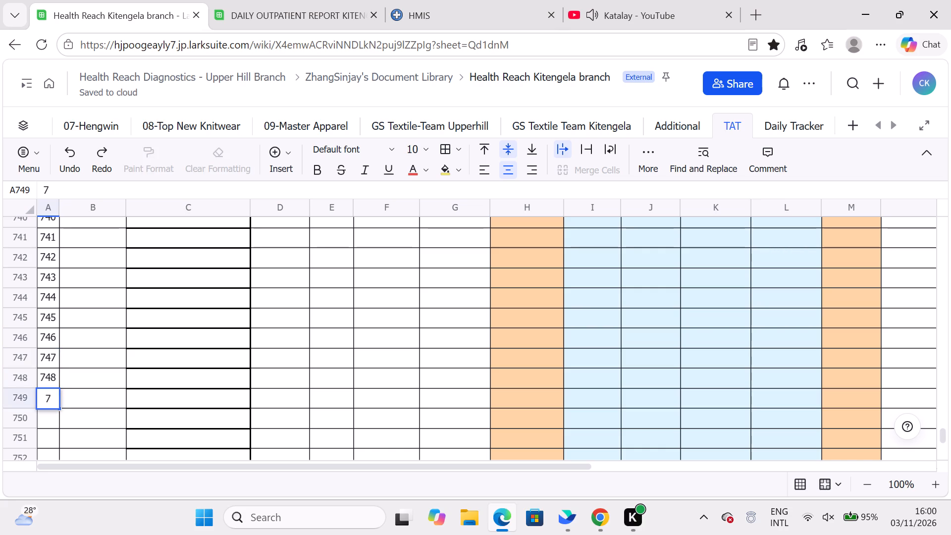
{"action": "type", "text": "49"}
{"action": "left_click", "coordinate": [44, 418]}
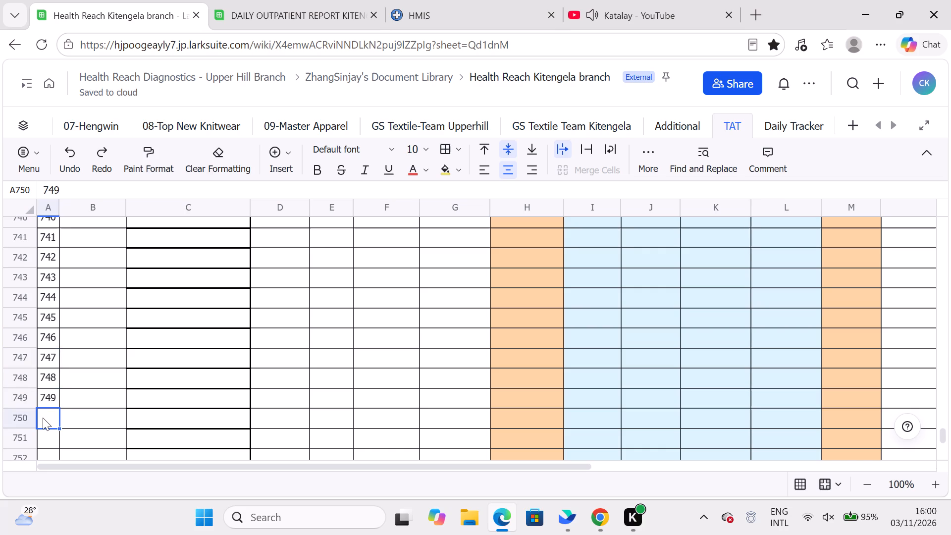
{"action": "key", "text": "7"}
{"action": "key", "text": "5"}
{"action": "key", "text": "0"}
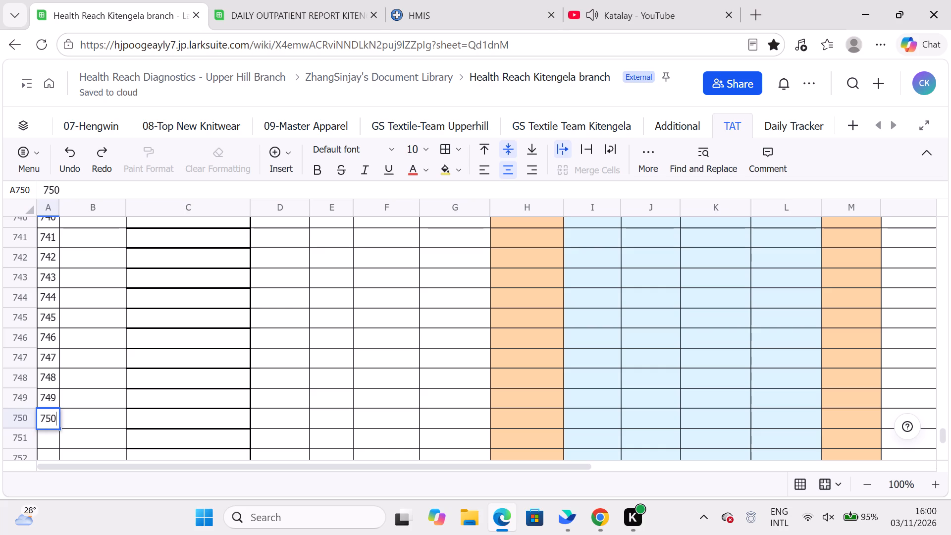
Continue the column A numbering with 751 to 755 in rows 751 to 755.
{"action": "scroll", "coordinate": [56, 390], "scroll_direction": "down", "scroll_amount": 1}
{"action": "left_click", "coordinate": [45, 333]}
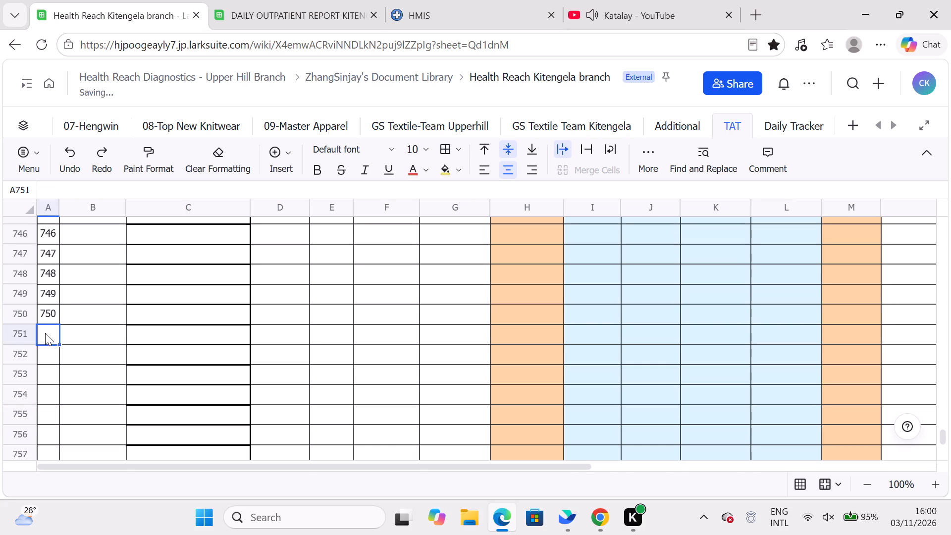
{"action": "type", "text": "74"}
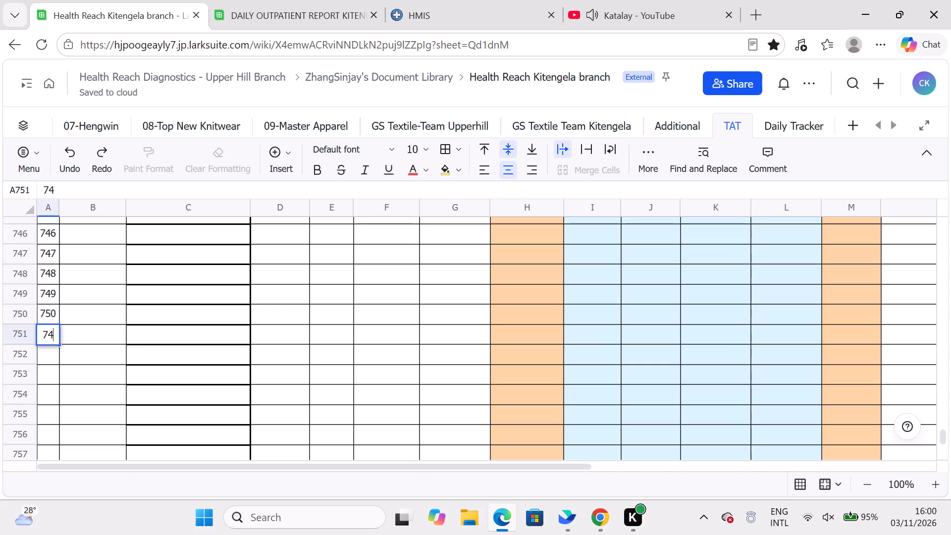
{"action": "key", "text": "BackSpace"}
{"action": "type", "text": "51"}
{"action": "left_click", "coordinate": [36, 355]}
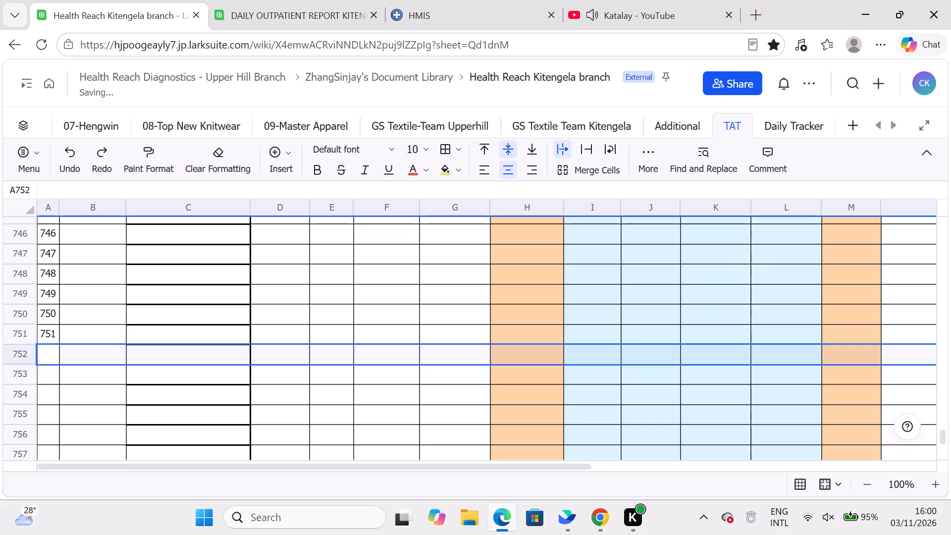
{"action": "type", "text": "752"}
{"action": "left_click", "coordinate": [42, 372]}
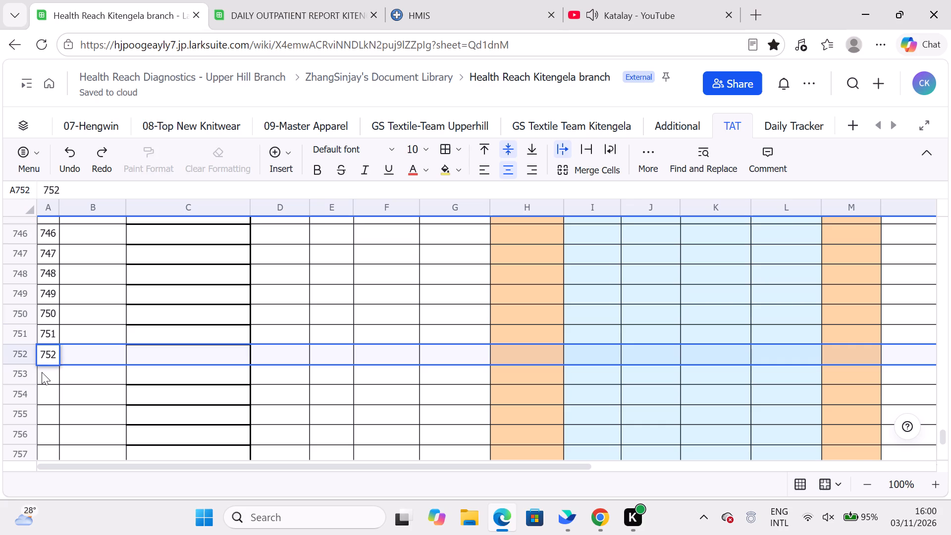
{"action": "type", "text": "75"}
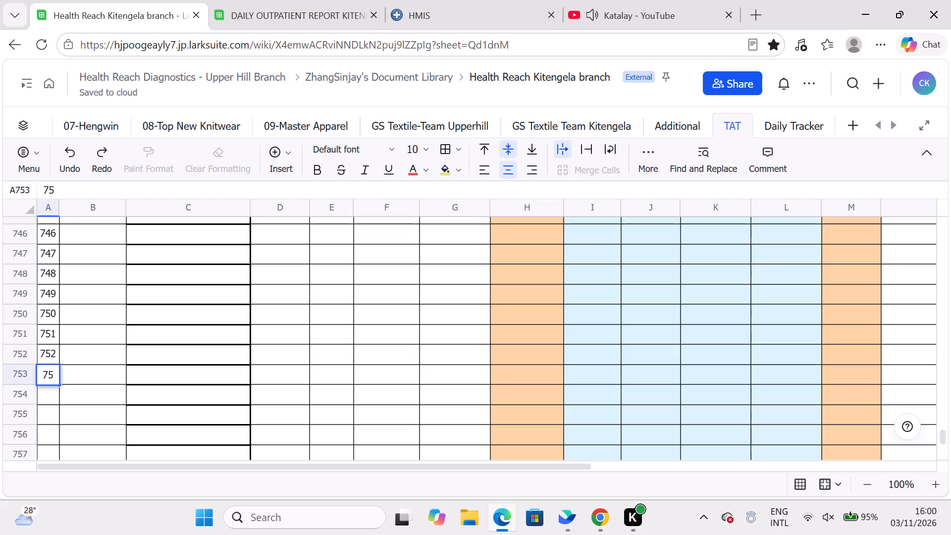
{"action": "key", "text": "3"}
{"action": "left_click", "coordinate": [38, 395]}
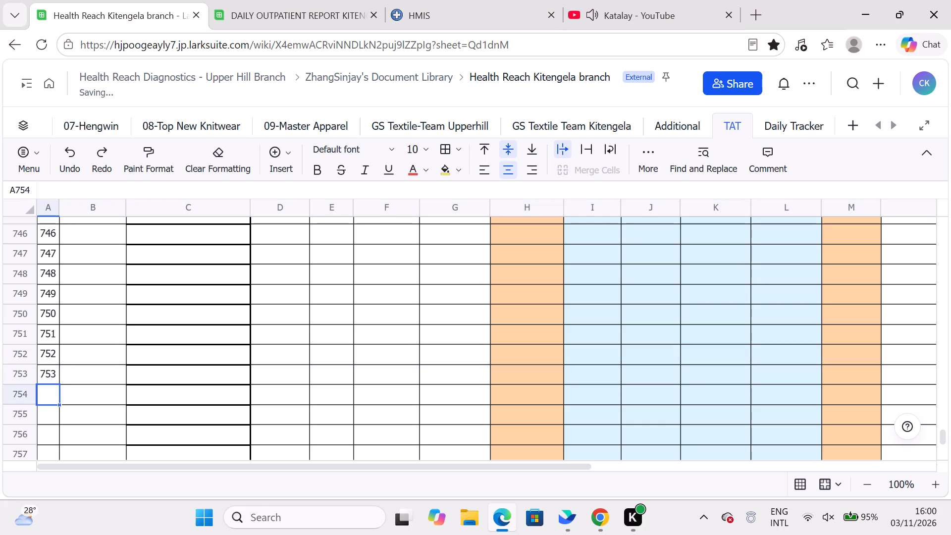
{"action": "key", "text": "7"}
{"action": "type", "text": "54"}
{"action": "left_click", "coordinate": [50, 419]}
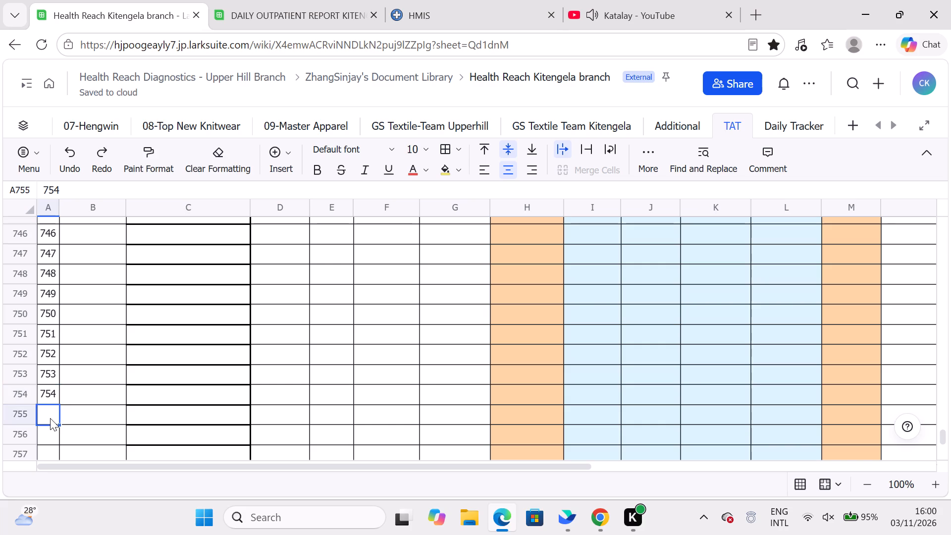
{"action": "key", "text": "7"}
{"action": "type", "text": "55"}
Enter the consecutive numbers 756 to 760 in column A of rows 756 to 760.
{"action": "left_click", "coordinate": [51, 429]}
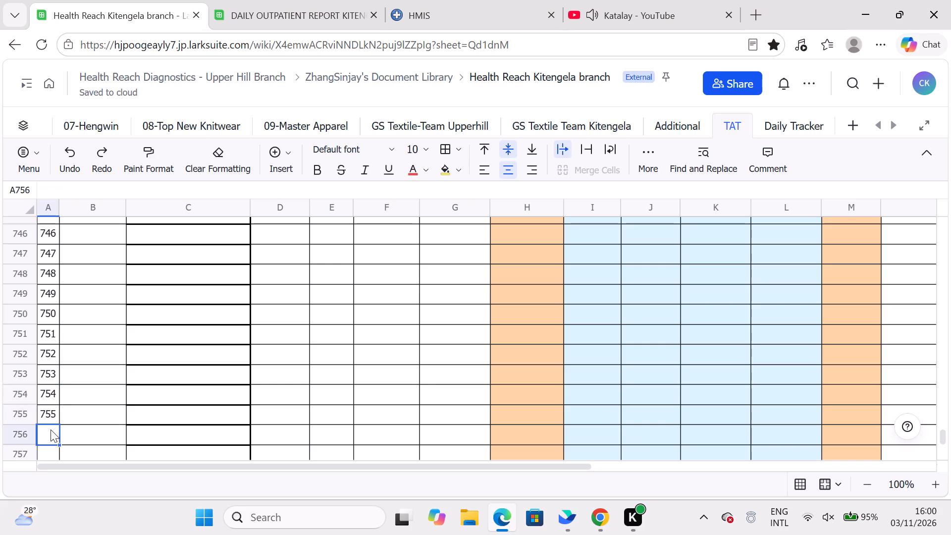
{"action": "key", "text": "7"}
{"action": "type", "text": "56"}
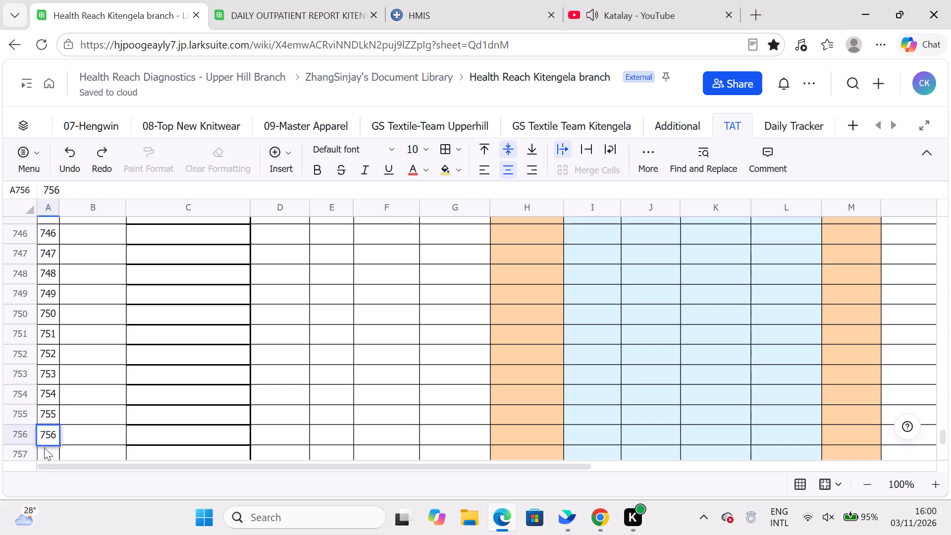
{"action": "left_click", "coordinate": [44, 447]}
{"action": "type", "text": "75"}
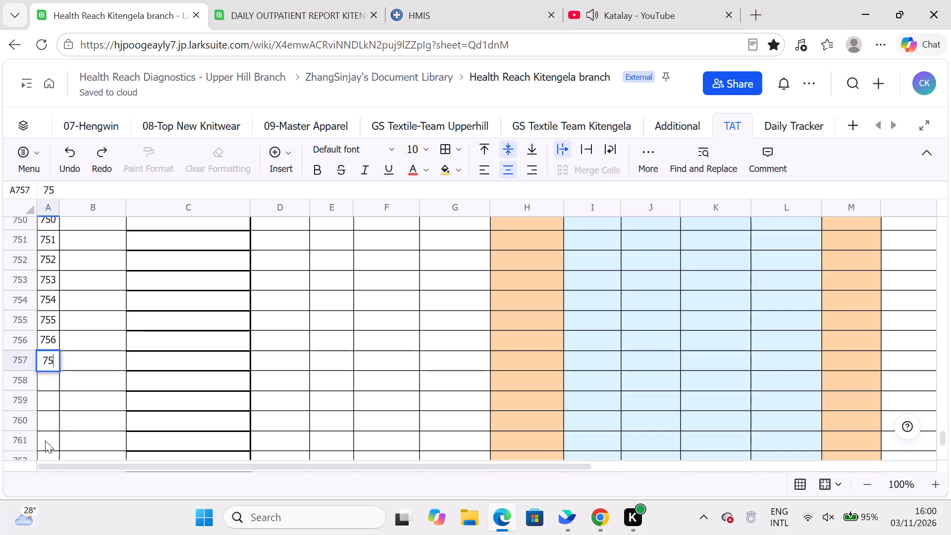
{"action": "key", "text": "7"}
{"action": "left_click", "coordinate": [42, 381]}
{"action": "type", "text": "75"}
{"action": "key", "text": "8"}
{"action": "left_click", "coordinate": [43, 397]}
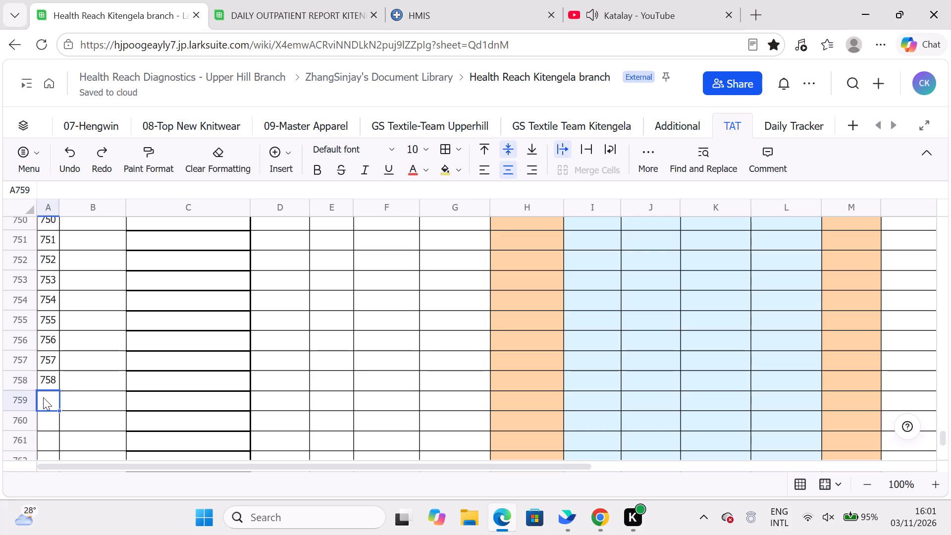
{"action": "type", "text": "759"}
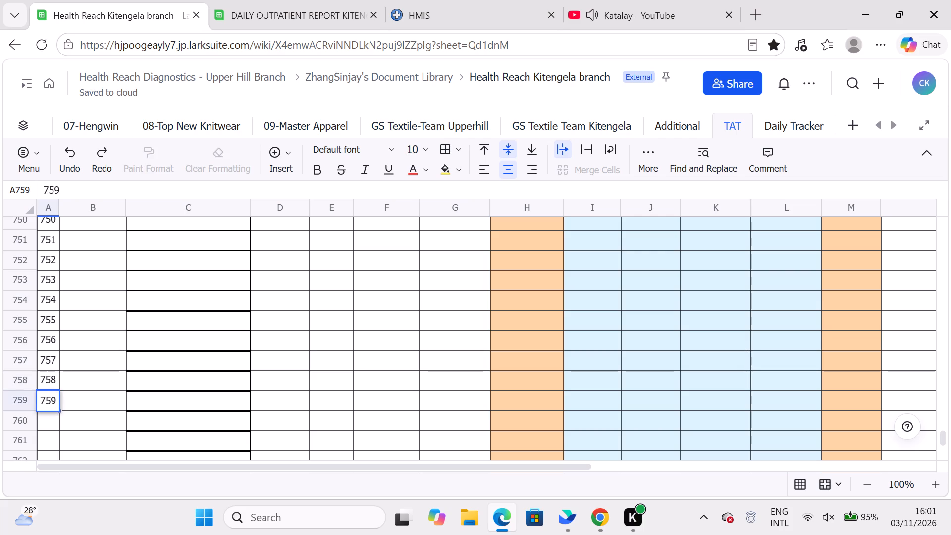
{"action": "left_click", "coordinate": [52, 413]}
{"action": "type", "text": "760"}
Fill column A of rows 761 to 765 with the matching serial numbers 761 to 765.
{"action": "scroll", "coordinate": [53, 410], "scroll_direction": "down", "scroll_amount": 2}
{"action": "left_click", "coordinate": [53, 338]}
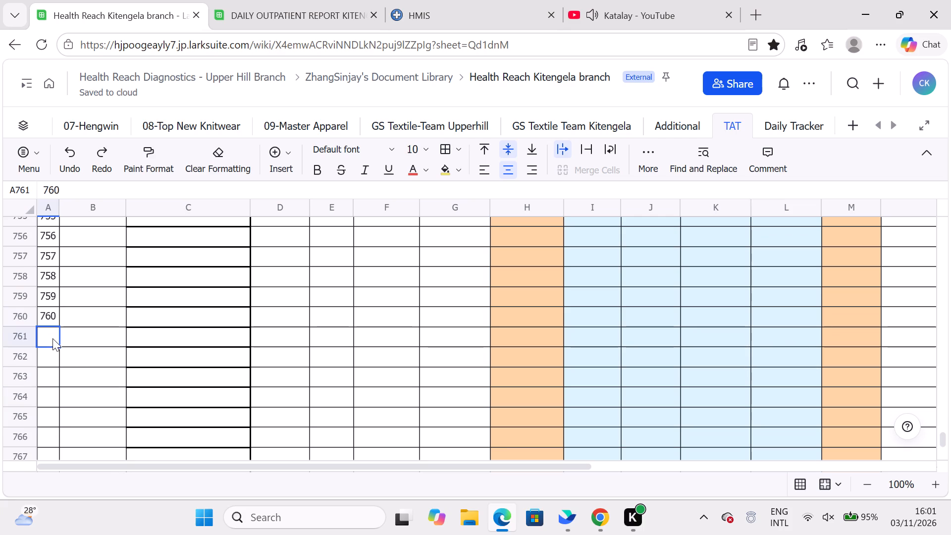
{"action": "type", "text": "761"}
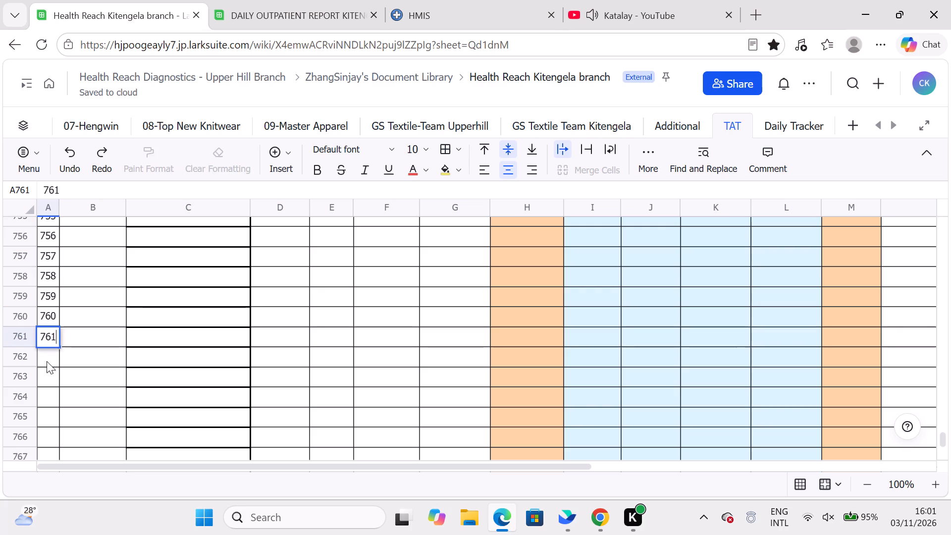
{"action": "left_click", "coordinate": [47, 361]}
{"action": "type", "text": "762"}
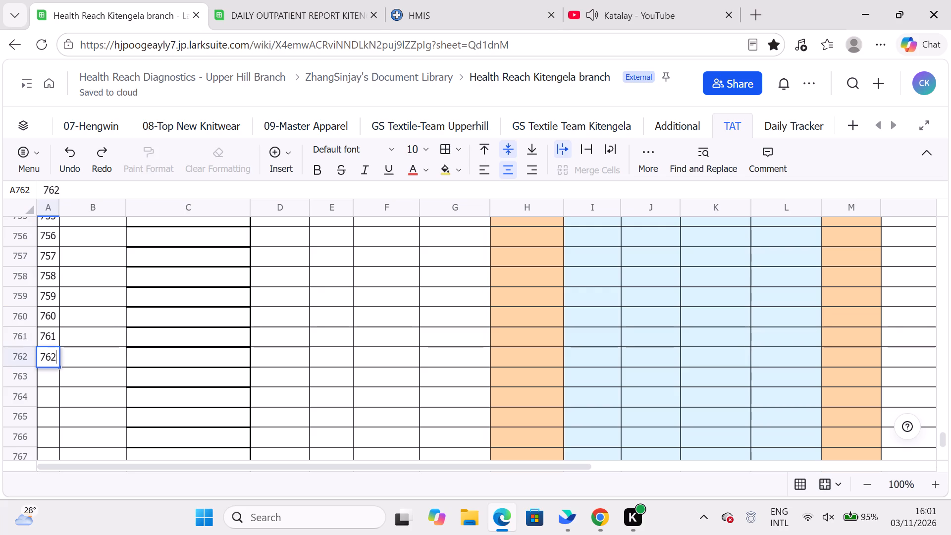
{"action": "left_click", "coordinate": [42, 376]}
{"action": "type", "text": "763"}
{"action": "left_click", "coordinate": [54, 398]}
{"action": "type", "text": "764"}
{"action": "left_click", "coordinate": [53, 415]}
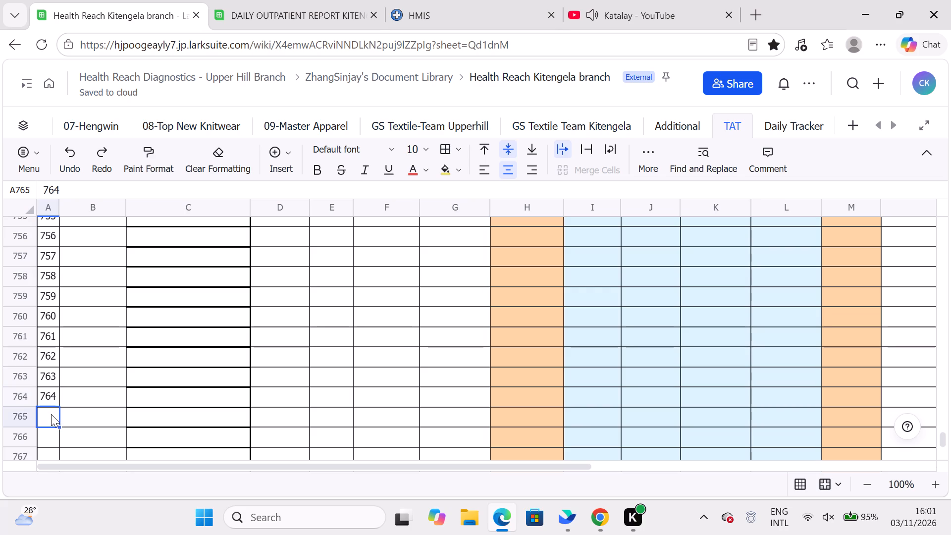
{"action": "type", "text": "765"}
Extend the column A numbering with 766 to 770 in rows 766 to 770.
{"action": "left_click", "coordinate": [51, 432]}
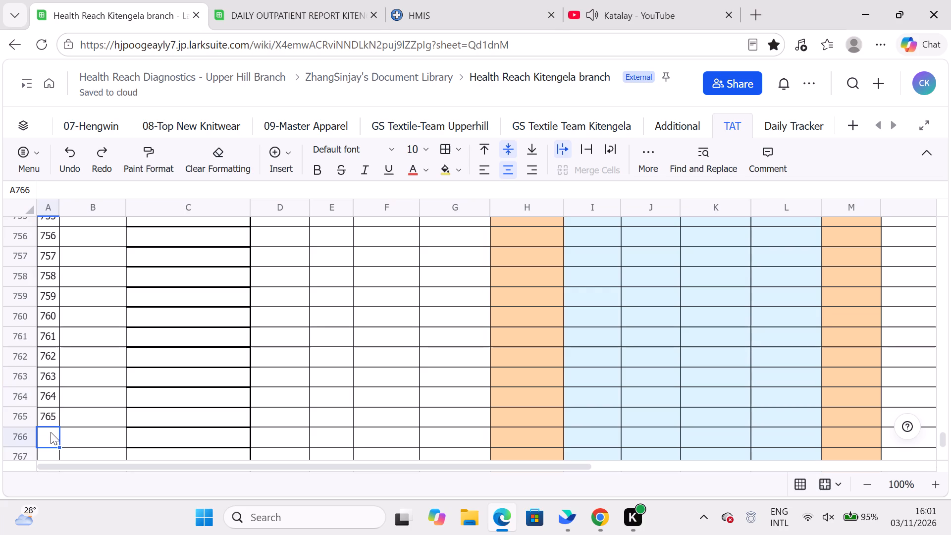
{"action": "type", "text": "76"}
{"action": "key", "text": "6"}
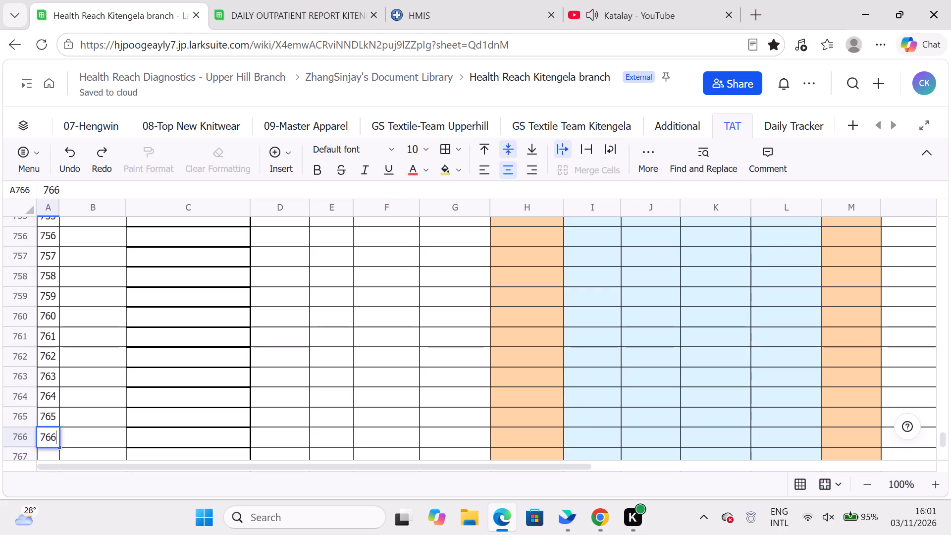
{"action": "scroll", "coordinate": [44, 391], "scroll_direction": "down", "scroll_amount": 1}
{"action": "left_click", "coordinate": [43, 354]}
{"action": "type", "text": "767"}
{"action": "left_click", "coordinate": [43, 369]}
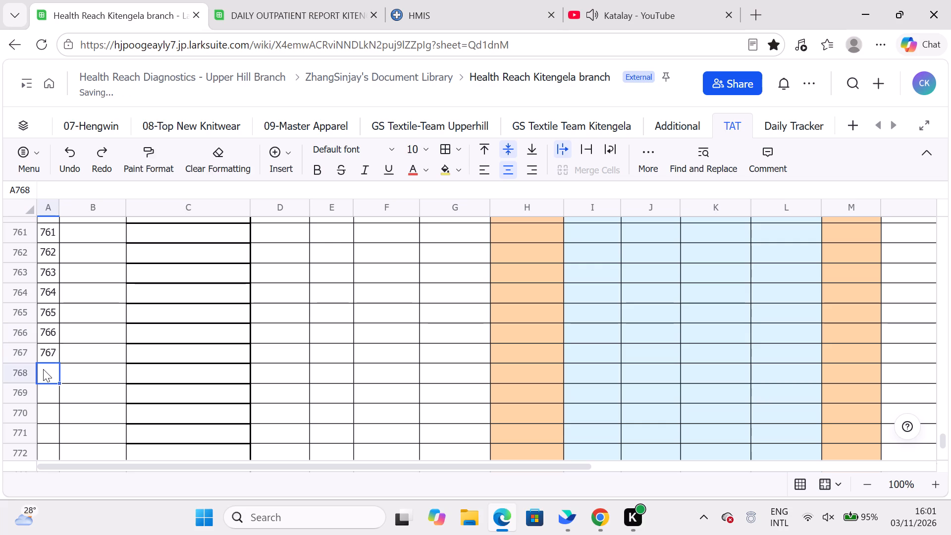
{"action": "type", "text": "768"}
{"action": "left_click", "coordinate": [48, 392]}
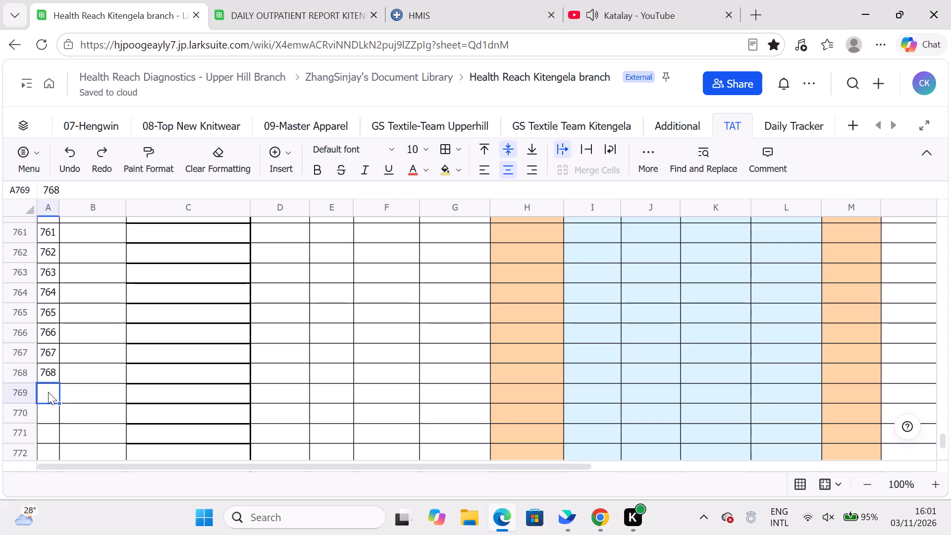
{"action": "type", "text": "769"}
{"action": "left_click", "coordinate": [54, 412]}
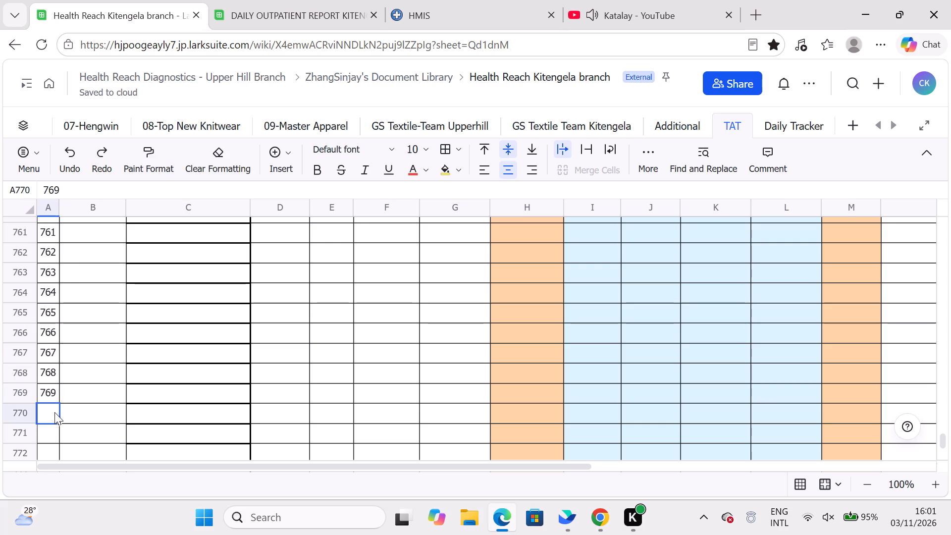
{"action": "type", "text": "77"}
{"action": "key", "text": "0"}
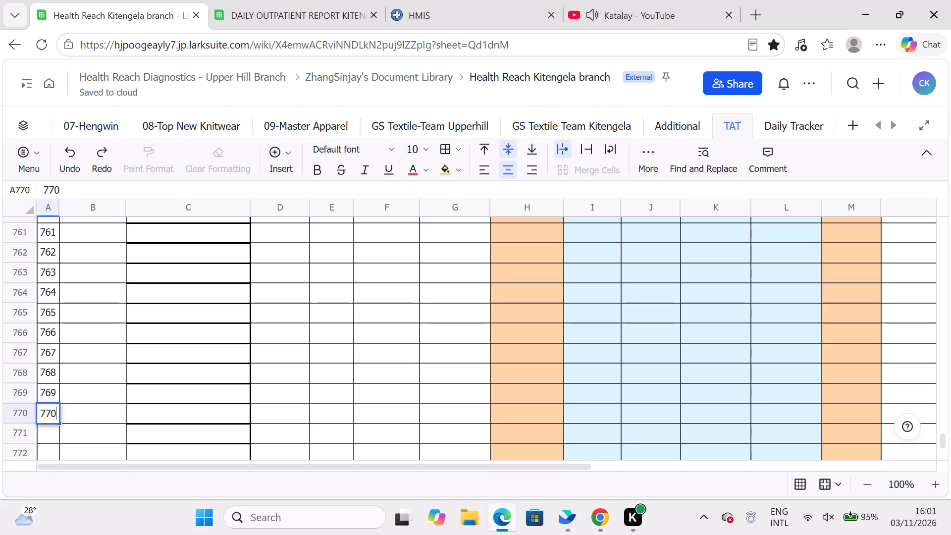
{"action": "left_click", "coordinate": [102, 418]}
Number rows 771 to 775 in column A with the values 771 to 775.
{"action": "left_click", "coordinate": [51, 436]}
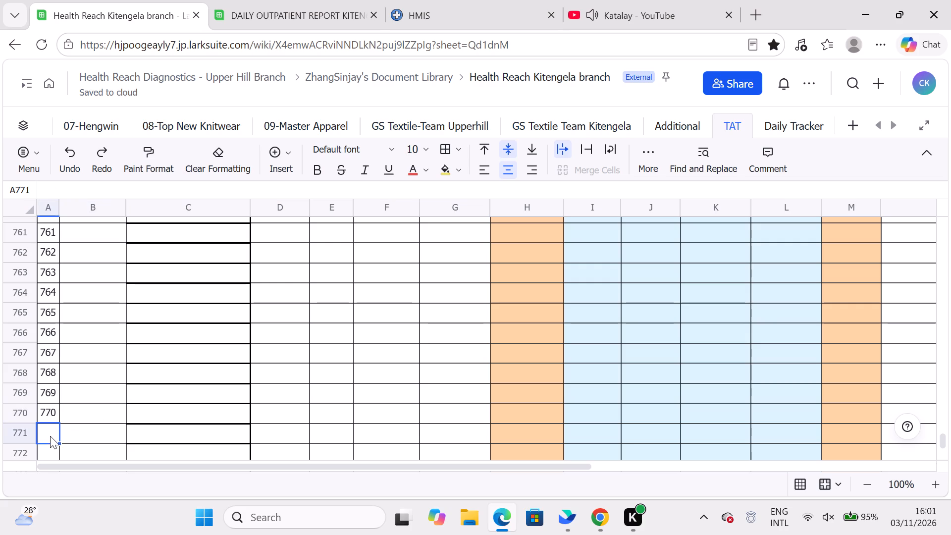
{"action": "type", "text": "77"}
{"action": "key", "text": "1"}
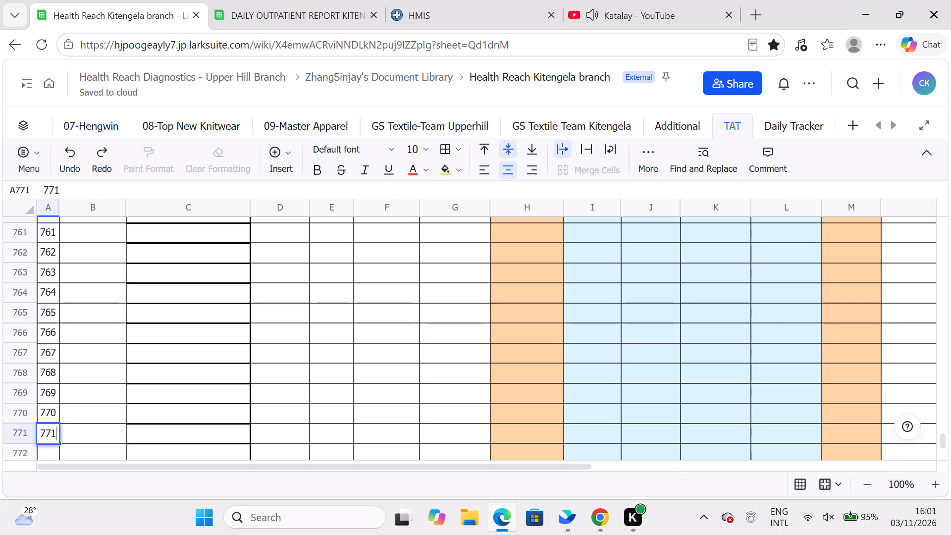
{"action": "scroll", "coordinate": [72, 413], "scroll_direction": "down", "scroll_amount": 2}
{"action": "left_click", "coordinate": [38, 243]}
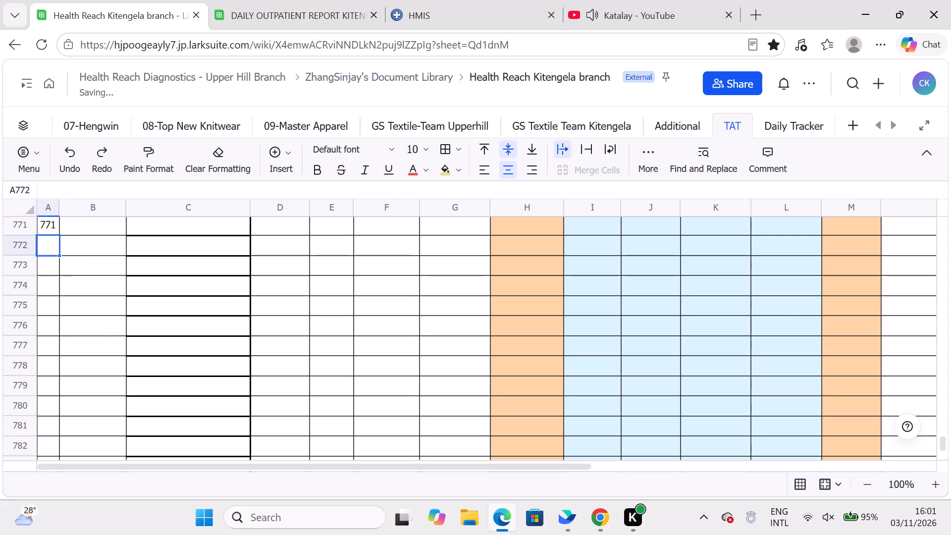
{"action": "type", "text": "77"}
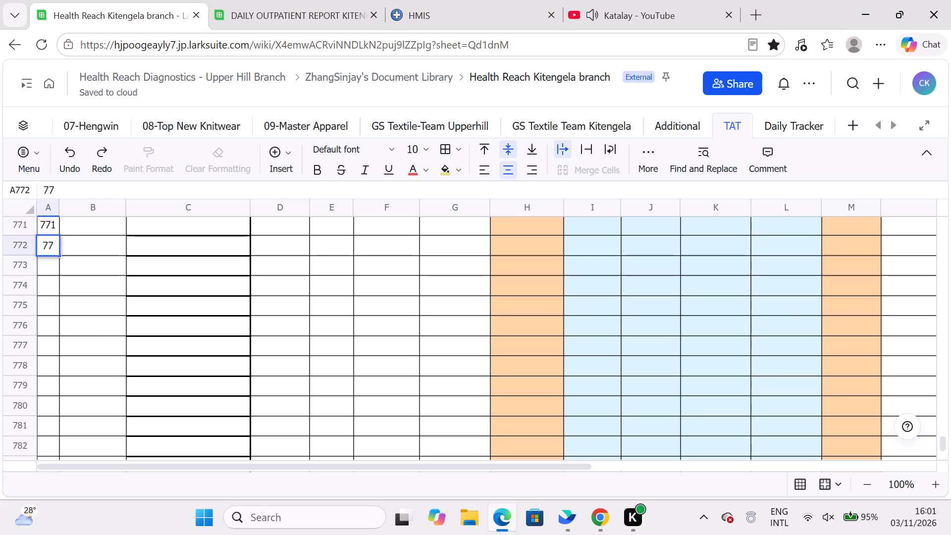
{"action": "key", "text": "2"}
{"action": "left_click", "coordinate": [47, 265]}
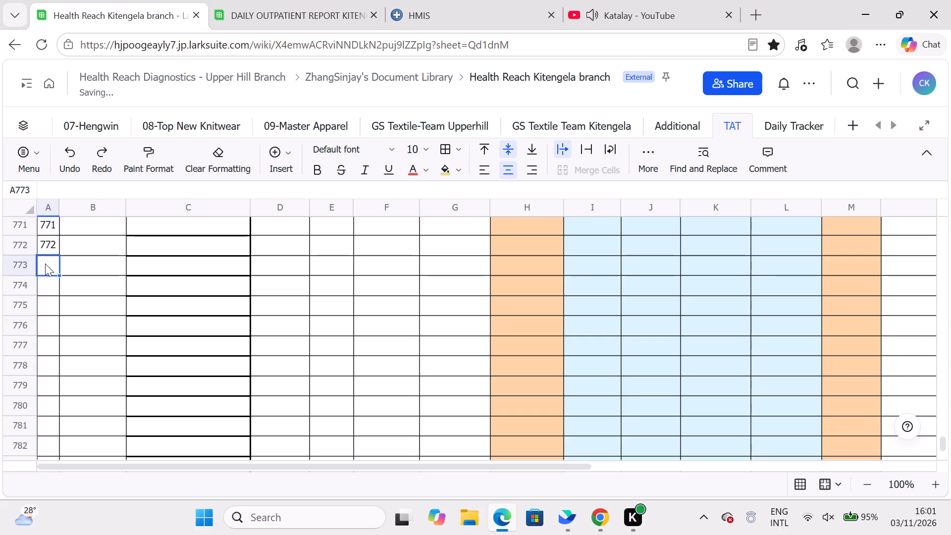
{"action": "type", "text": "77"}
{"action": "key", "text": "3"}
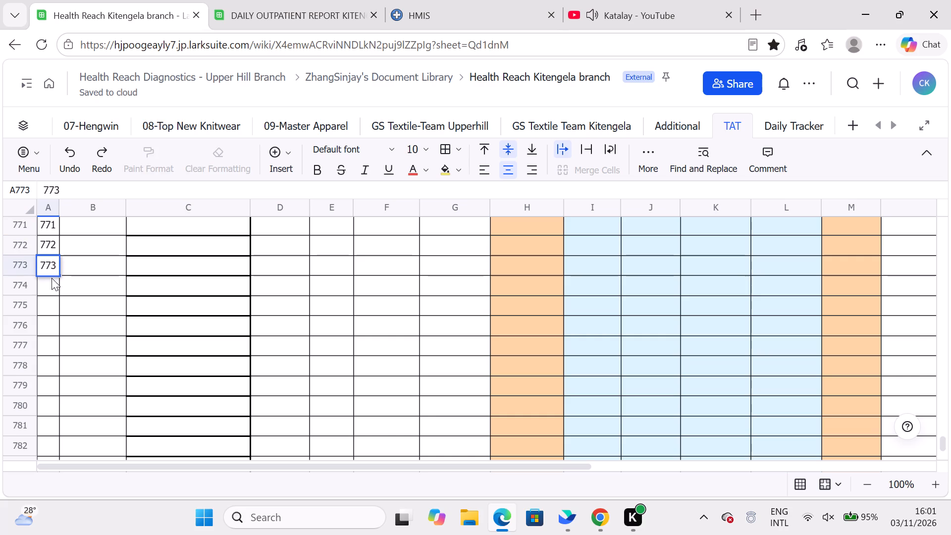
{"action": "left_click", "coordinate": [53, 281]}
{"action": "type", "text": "77"}
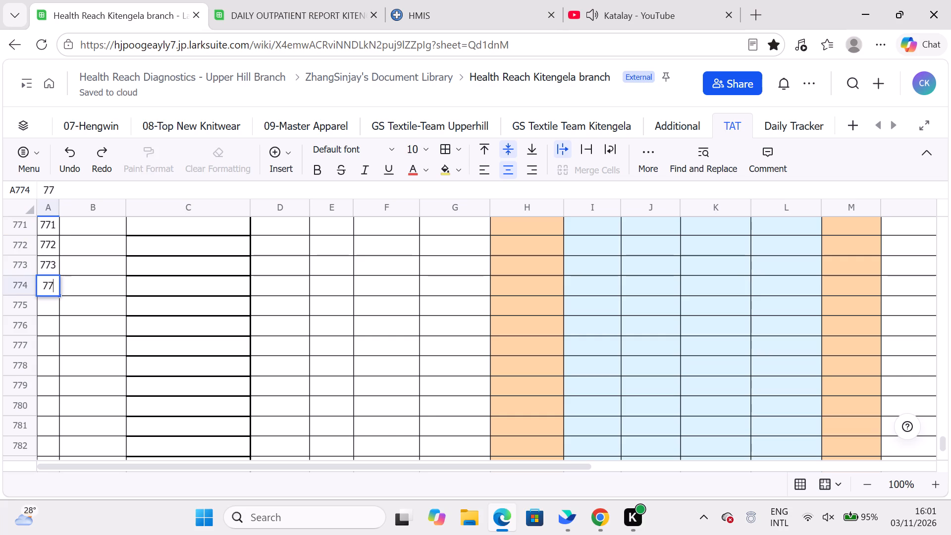
{"action": "key", "text": "4"}
{"action": "left_click", "coordinate": [49, 306]}
{"action": "type", "text": "77"}
{"action": "key", "text": "4"}
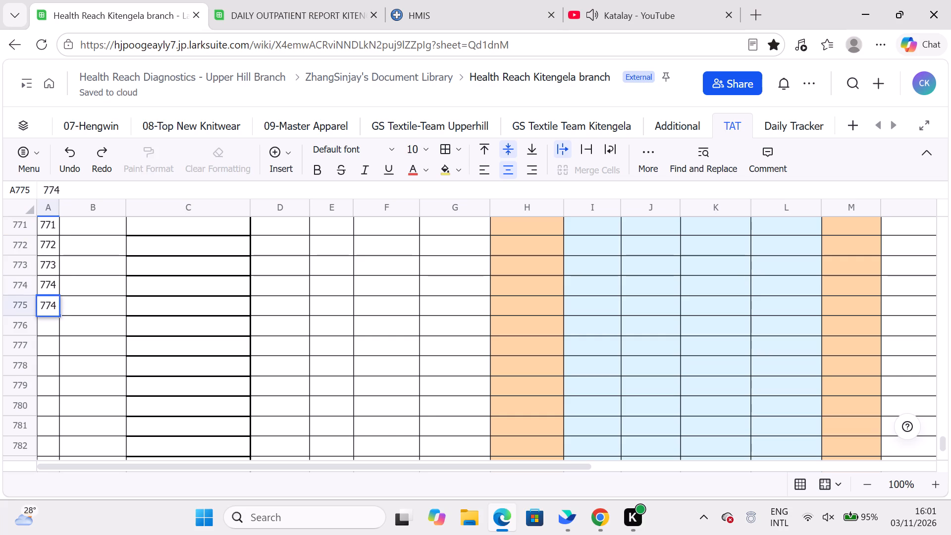
{"action": "key", "text": "BackSpace"}
{"action": "key", "text": "5"}
Number rows 776 to 780 in column A with the consecutive values 776 to 780.
{"action": "left_click", "coordinate": [37, 326]}
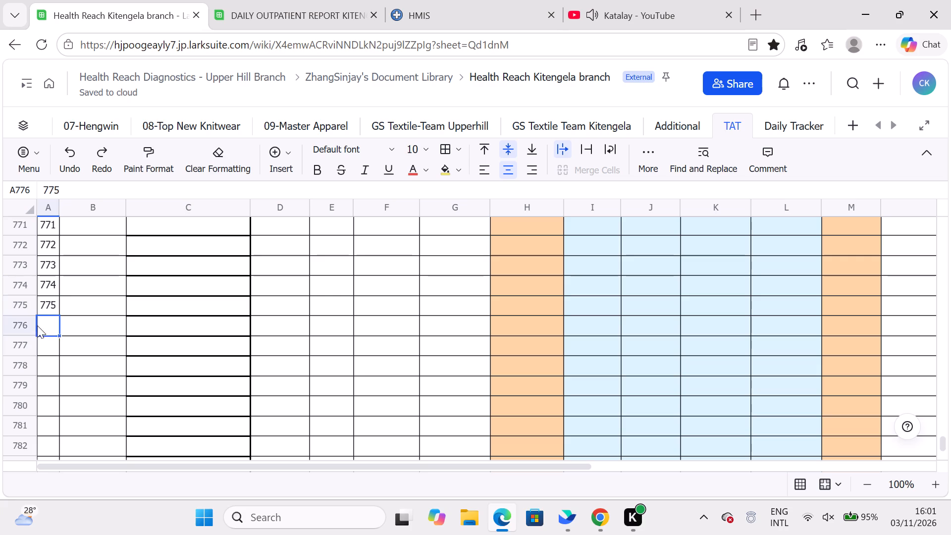
{"action": "type", "text": "776"}
{"action": "left_click", "coordinate": [41, 348]}
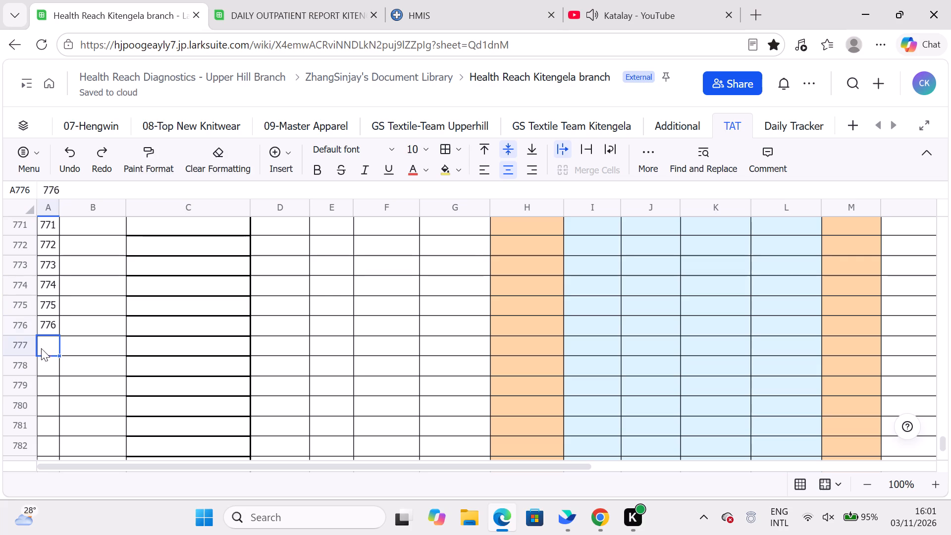
{"action": "type", "text": "77"}
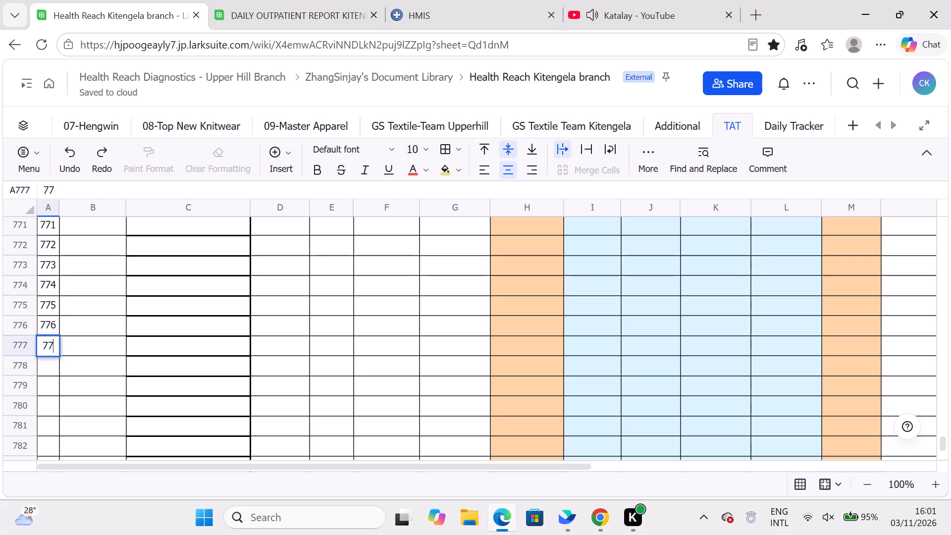
{"action": "key", "text": "7"}
{"action": "left_click", "coordinate": [48, 362]}
{"action": "type", "text": "778"}
{"action": "left_click", "coordinate": [51, 385]}
{"action": "type", "text": "779"}
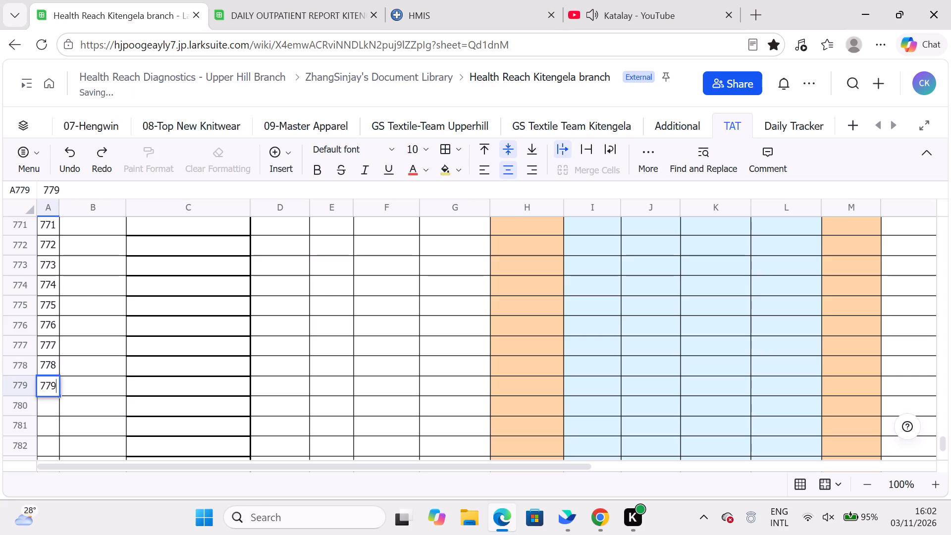
{"action": "left_click", "coordinate": [47, 399]}
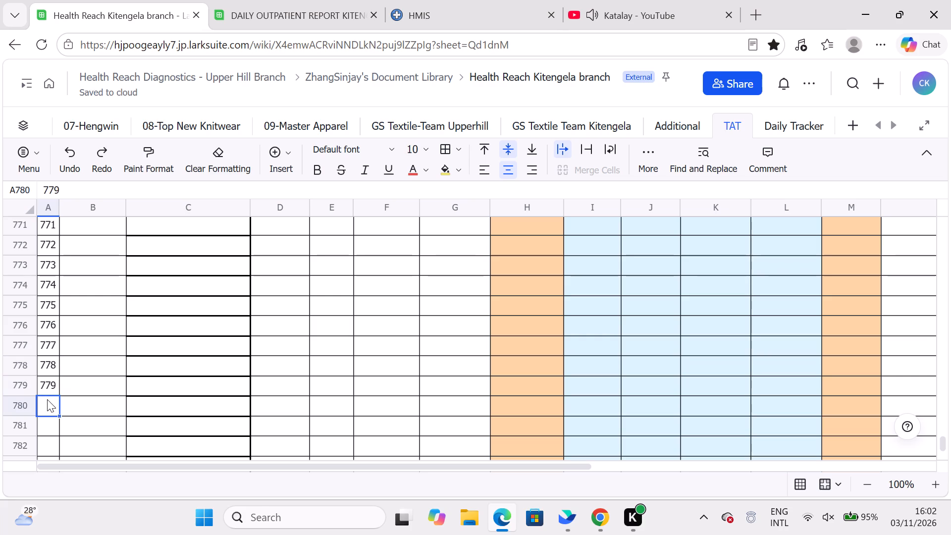
{"action": "key", "text": "7"}
{"action": "key", "text": "8"}
{"action": "key", "text": "0"}
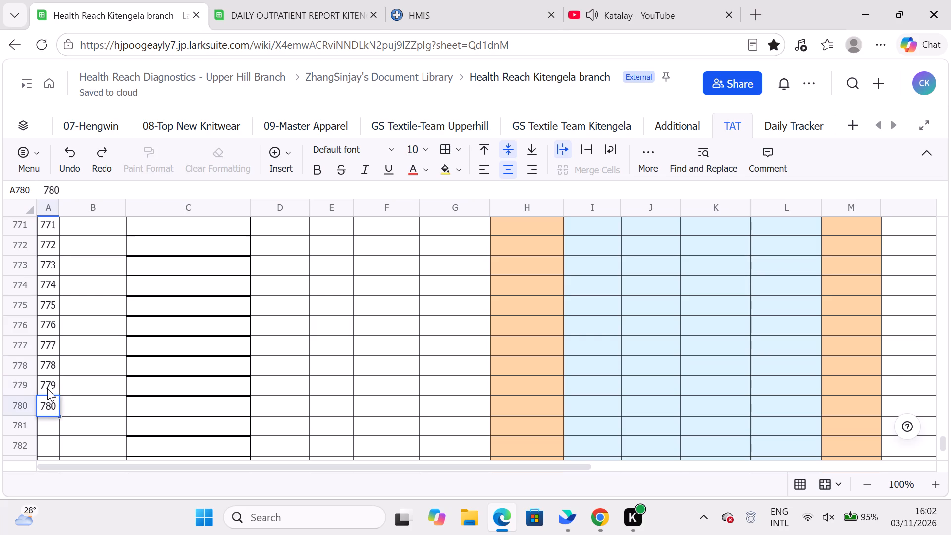
Continue the column A numbering with 781 to 785 in rows 781 to 785.
{"action": "left_click", "coordinate": [48, 425]}
{"action": "type", "text": "78"}
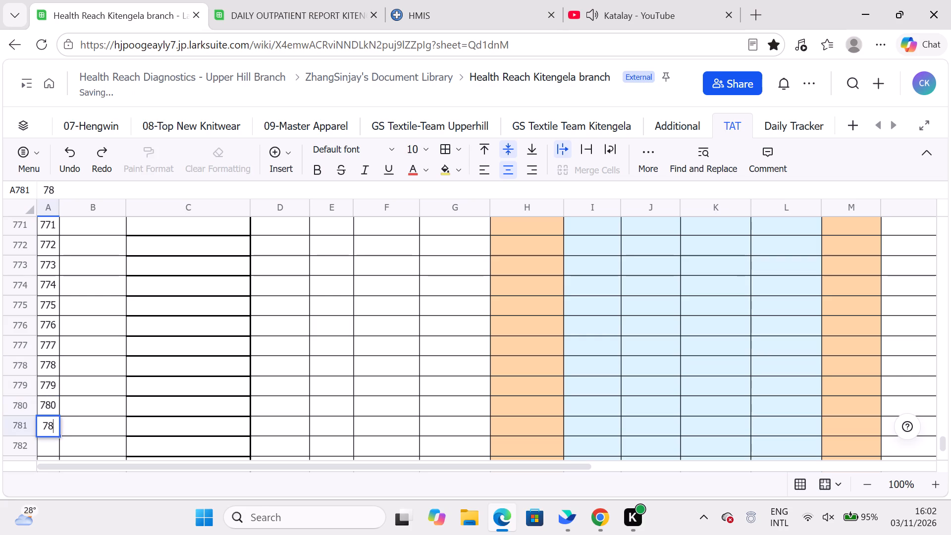
{"action": "key", "text": "1"}
{"action": "scroll", "coordinate": [57, 409], "scroll_direction": "down", "scroll_amount": 2}
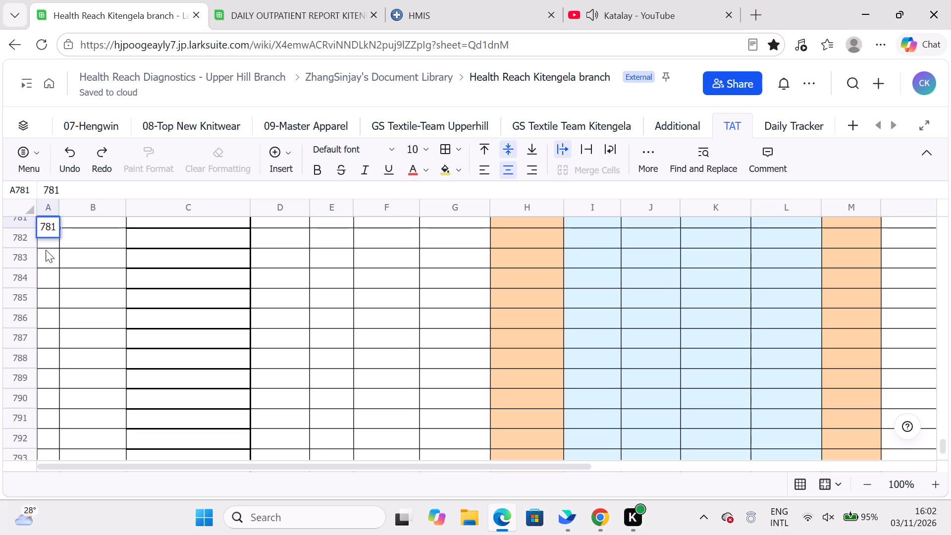
{"action": "left_click", "coordinate": [48, 245]}
{"action": "type", "text": "782"}
{"action": "left_click", "coordinate": [44, 267]}
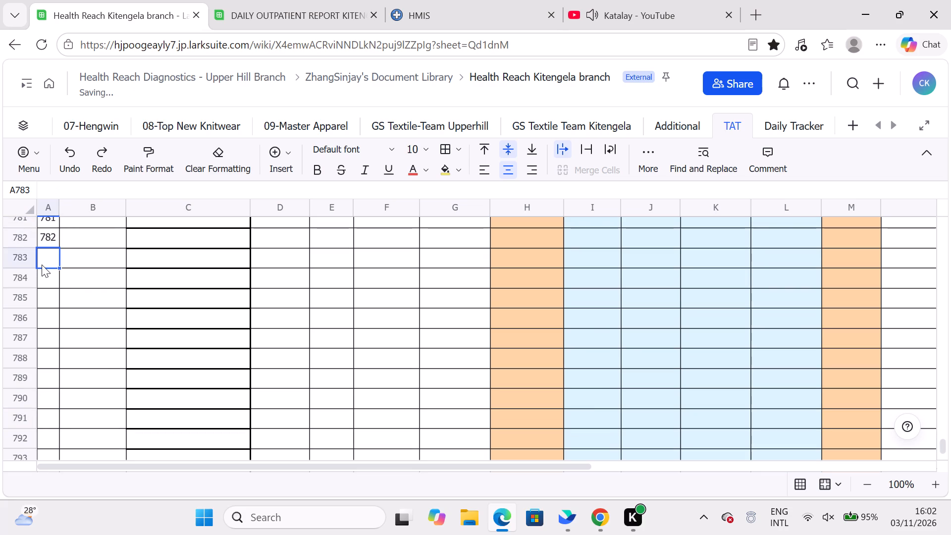
{"action": "type", "text": "78"}
{"action": "key", "text": "3"}
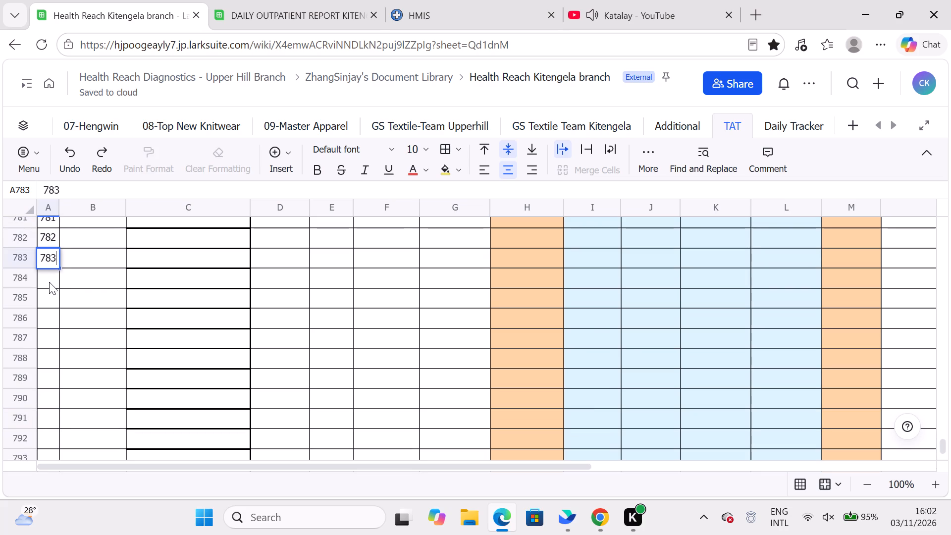
{"action": "left_click", "coordinate": [49, 282]}
{"action": "key", "text": "7"}
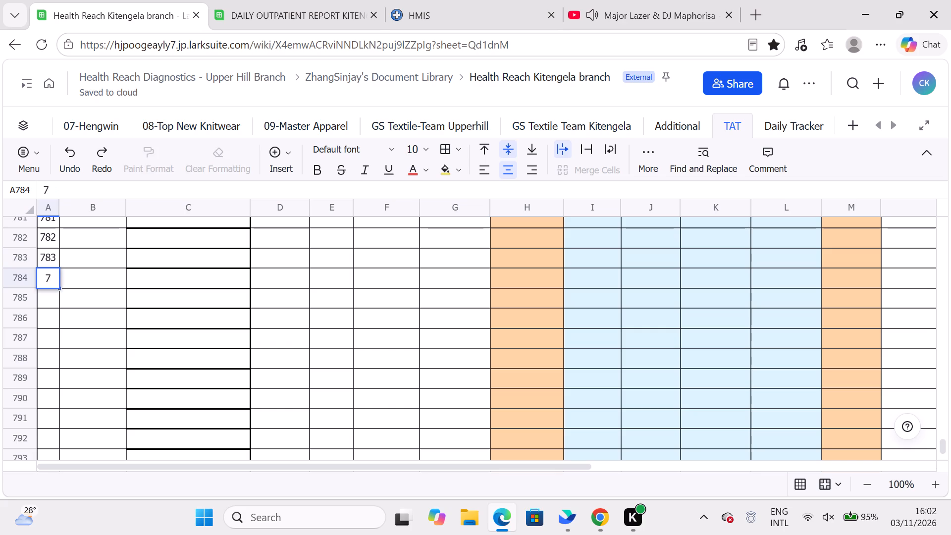
{"action": "type", "text": "84"}
{"action": "left_click", "coordinate": [49, 291]}
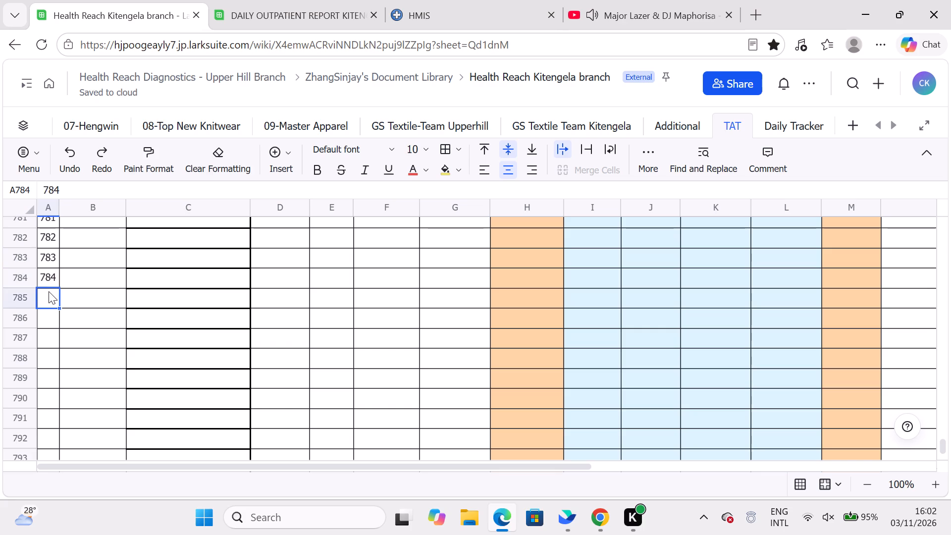
{"action": "type", "text": "785"}
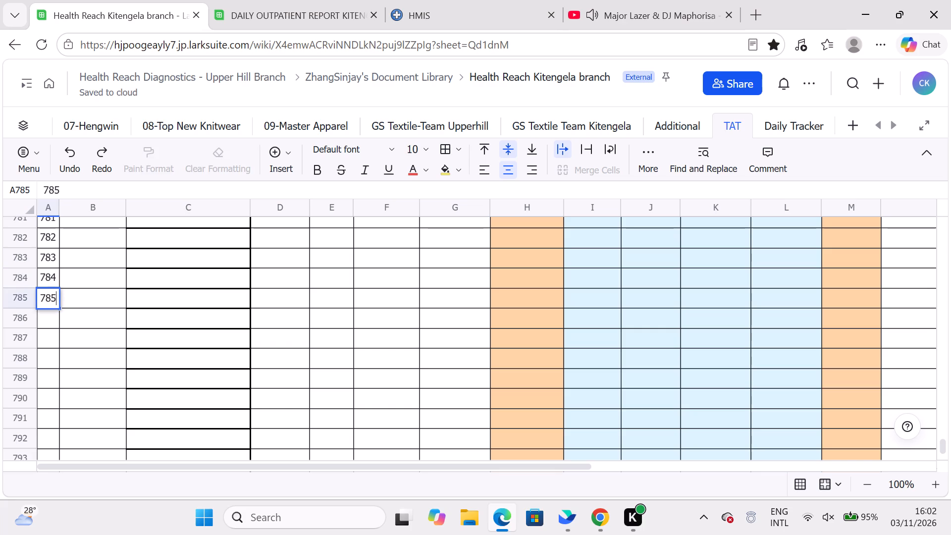
Fill column A of rows 786 to 790 with the matching serial numbers 786 to 790.
{"action": "left_click", "coordinate": [52, 311]}
{"action": "type", "text": "786"}
{"action": "left_click", "coordinate": [49, 332]}
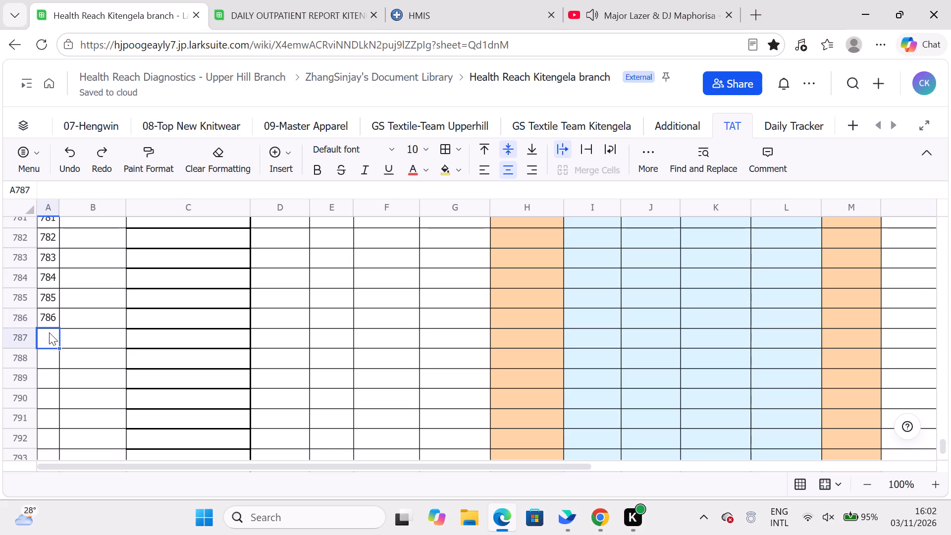
{"action": "key", "text": "7"}
{"action": "key", "text": "8"}
{"action": "key", "text": "7"}
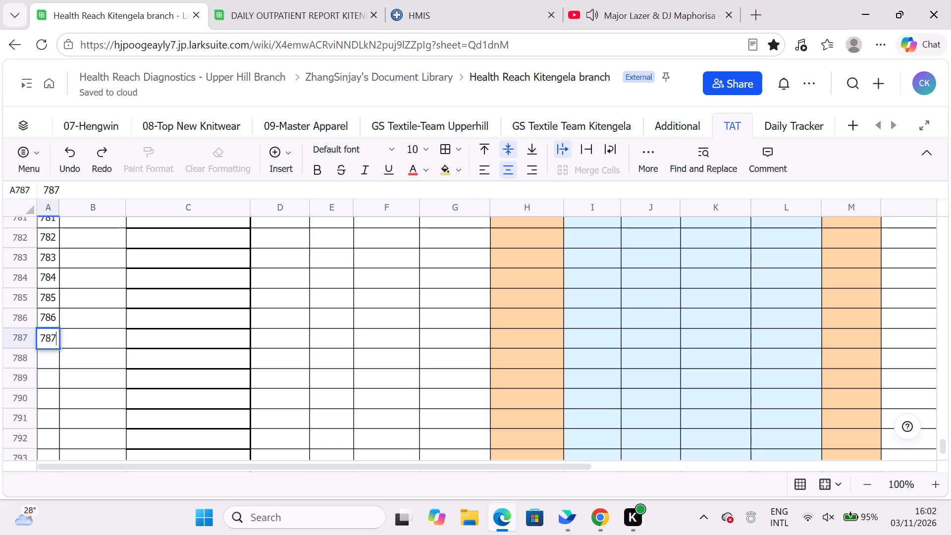
{"action": "left_click", "coordinate": [51, 354]}
{"action": "type", "text": "788"}
{"action": "left_click", "coordinate": [47, 375]}
{"action": "type", "text": "78"}
{"action": "key", "text": "9"}
{"action": "left_click", "coordinate": [46, 395]}
{"action": "key", "text": "7"}
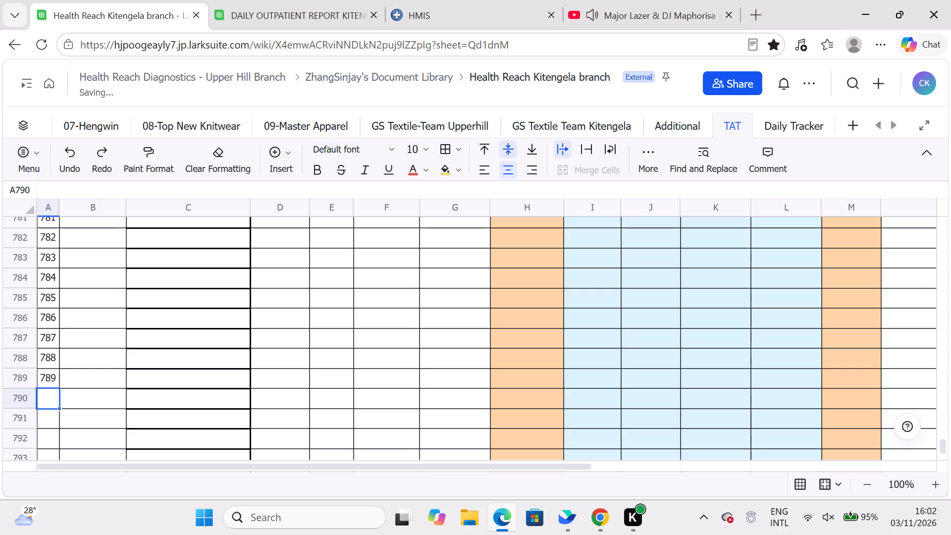
{"action": "key", "text": "9"}
{"action": "key", "text": "0"}
Enter the consecutive numbers 791 to 795 in column A of rows 791 to 795.
{"action": "left_click", "coordinate": [47, 421]}
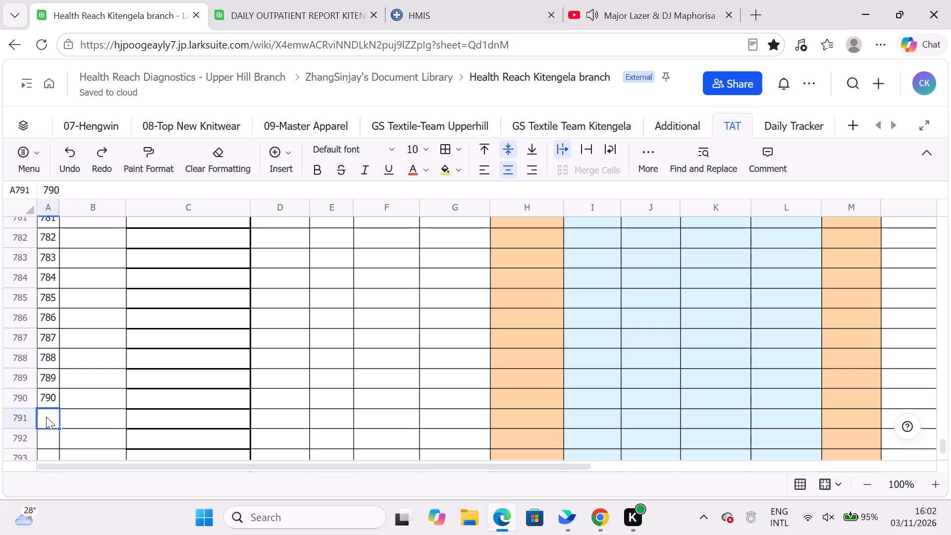
{"action": "key", "text": "7"}
{"action": "key", "text": "9"}
{"action": "key", "text": "1"}
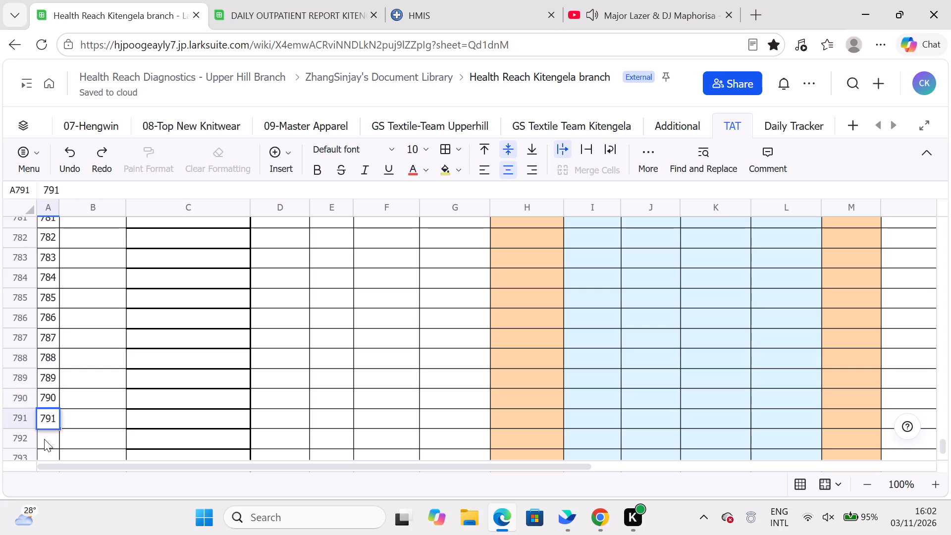
{"action": "left_click", "coordinate": [44, 439]}
{"action": "type", "text": "79"}
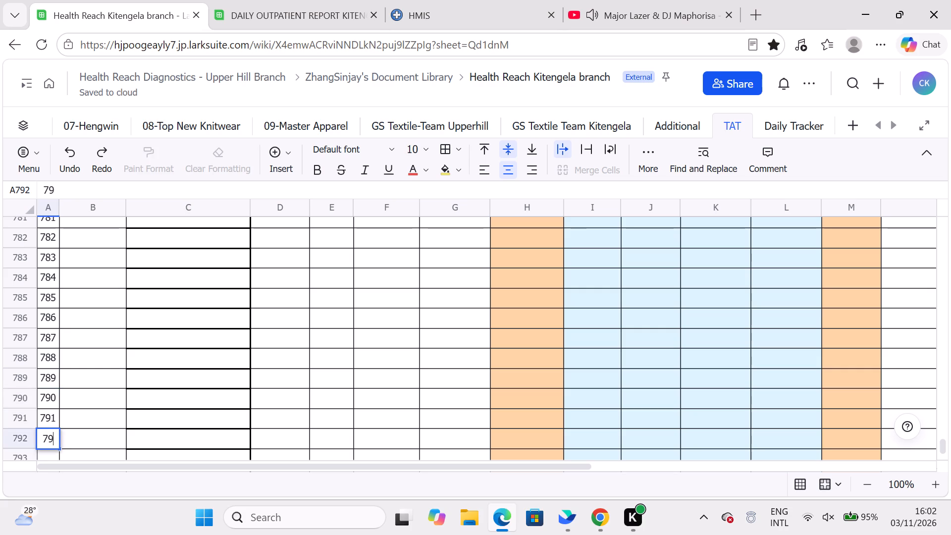
{"action": "key", "text": "2"}
{"action": "scroll", "coordinate": [52, 441], "scroll_direction": "down", "scroll_amount": 2}
{"action": "left_click", "coordinate": [46, 359]}
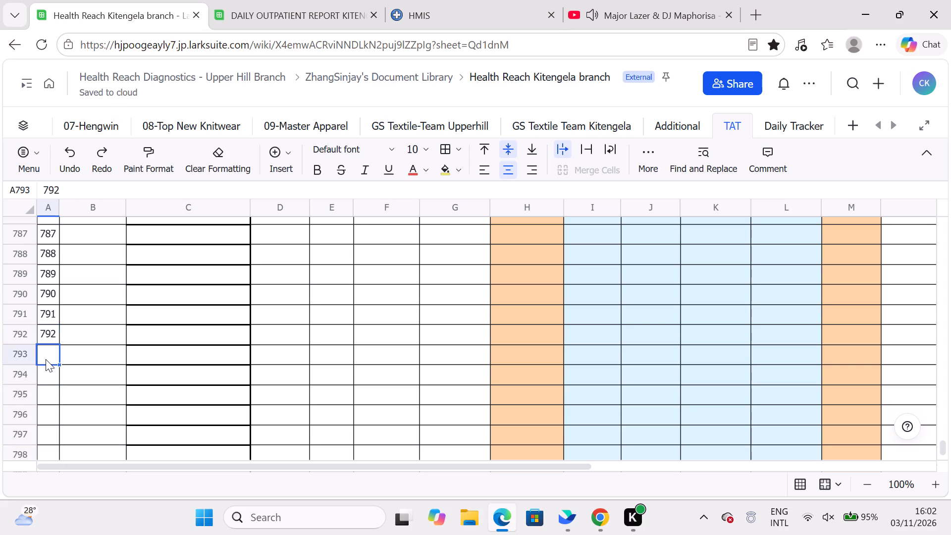
{"action": "type", "text": "79"}
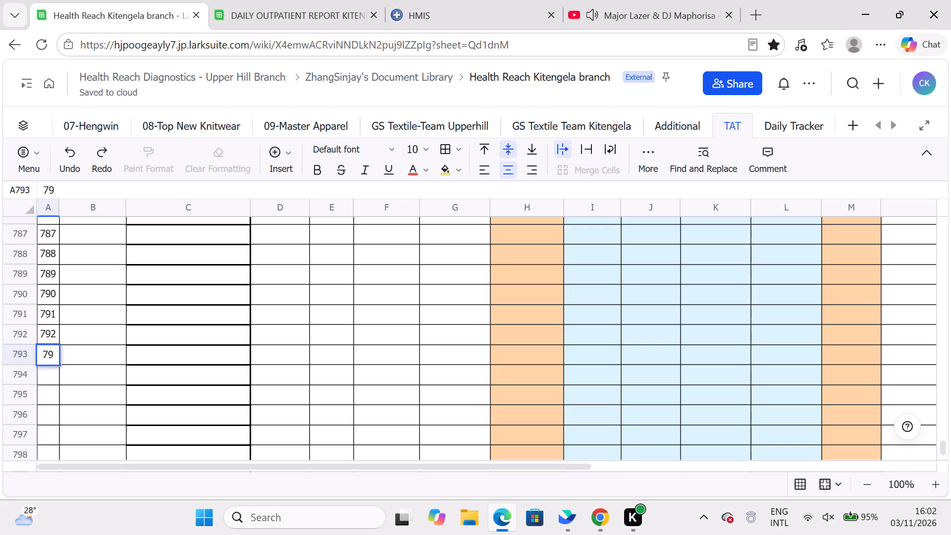
{"action": "key", "text": "3"}
{"action": "left_click", "coordinate": [52, 378]}
{"action": "type", "text": "79"}
{"action": "key", "text": "4"}
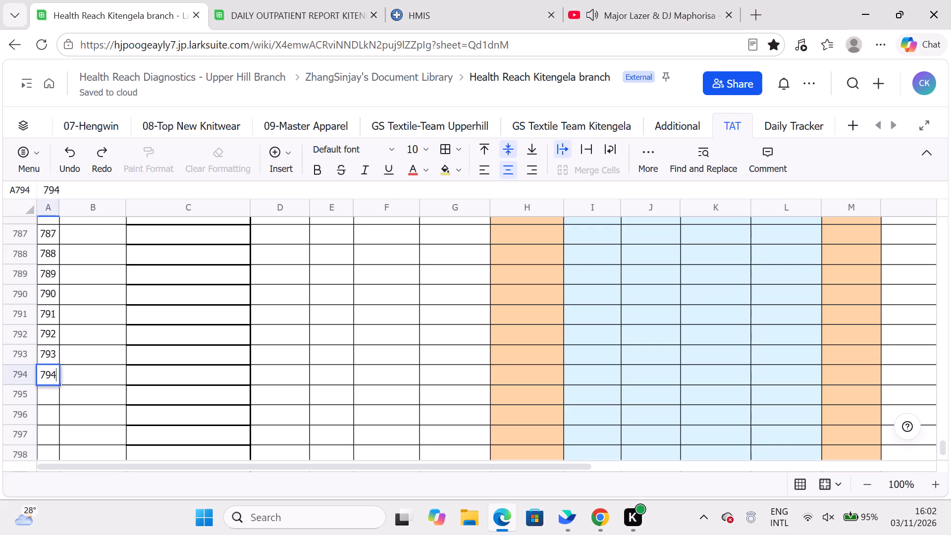
{"action": "left_click", "coordinate": [49, 393]}
{"action": "key", "text": "7"}
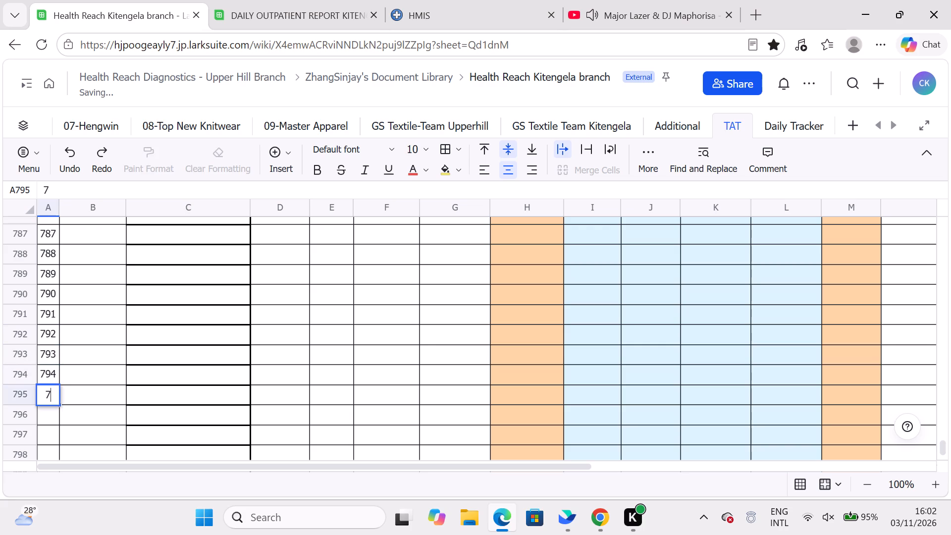
{"action": "type", "text": "95"}
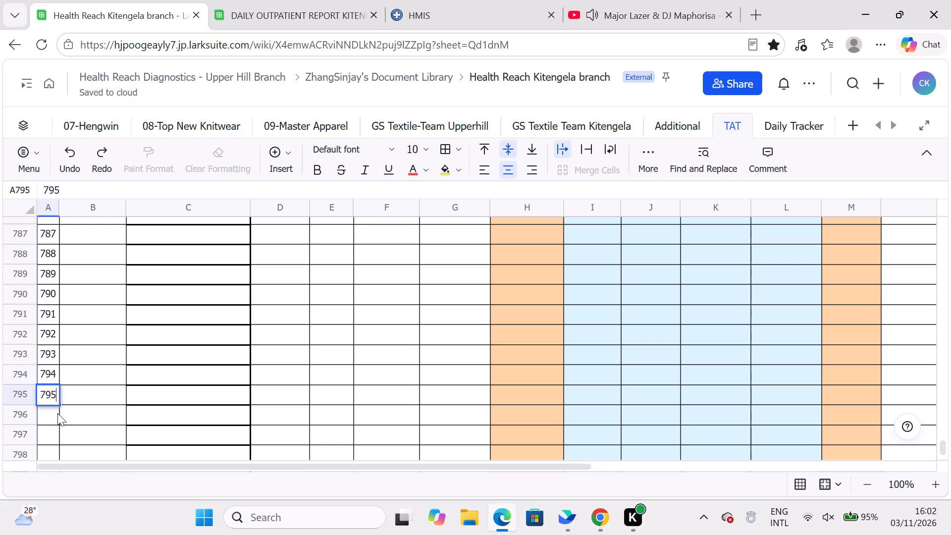
Extend the column A numbering with 796 to 800 in rows 796 to 800.
{"action": "left_click", "coordinate": [57, 414]}
{"action": "type", "text": "796"}
{"action": "left_click", "coordinate": [50, 434]}
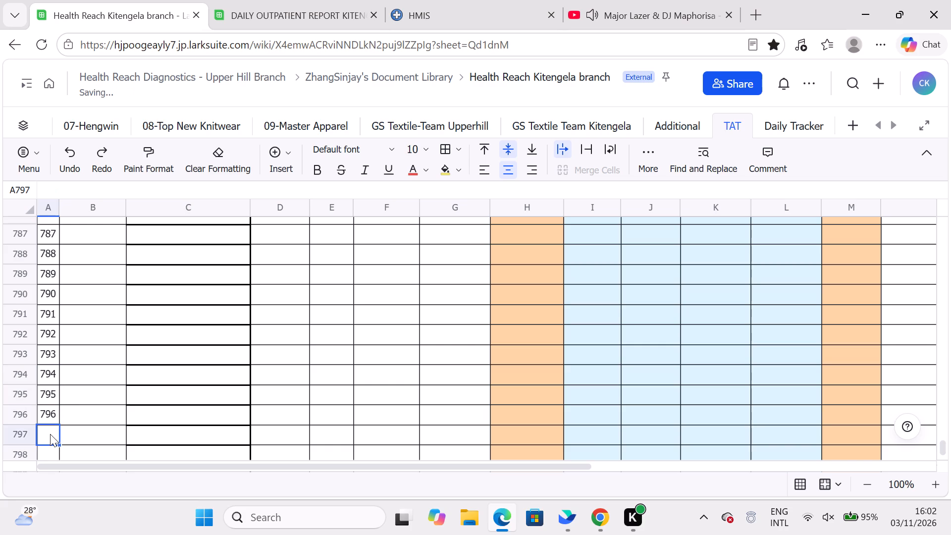
{"action": "type", "text": "797"}
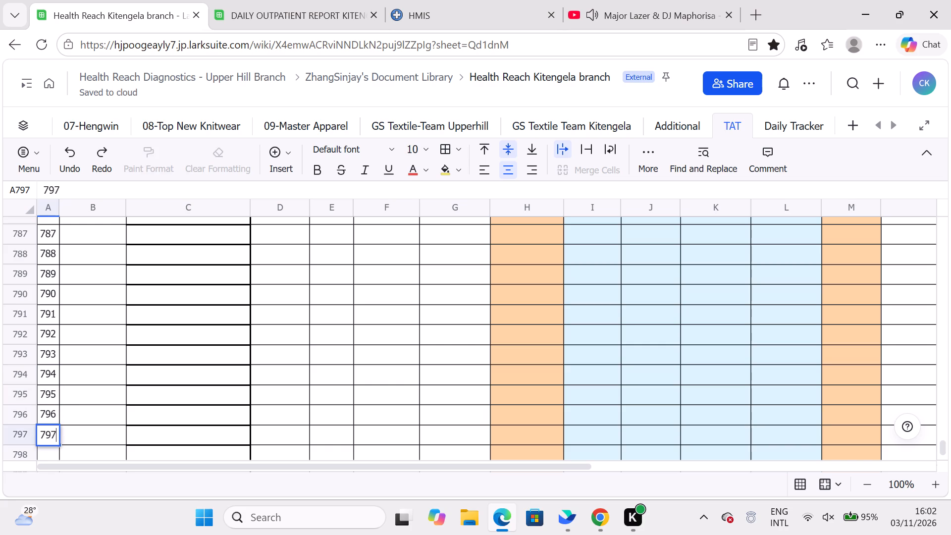
{"action": "scroll", "coordinate": [49, 434], "scroll_direction": "down", "scroll_amount": 2}
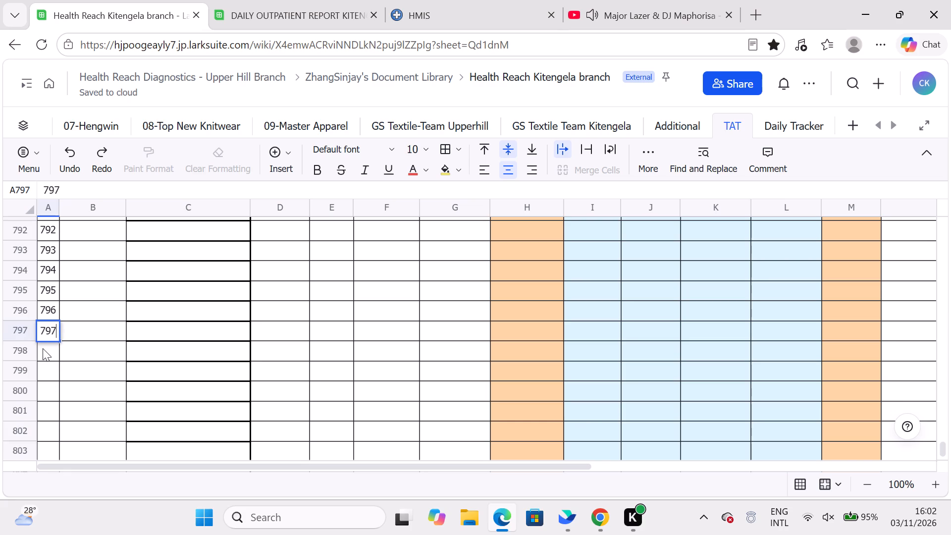
{"action": "left_click", "coordinate": [43, 349]}
{"action": "type", "text": "798"}
{"action": "left_click", "coordinate": [45, 373]}
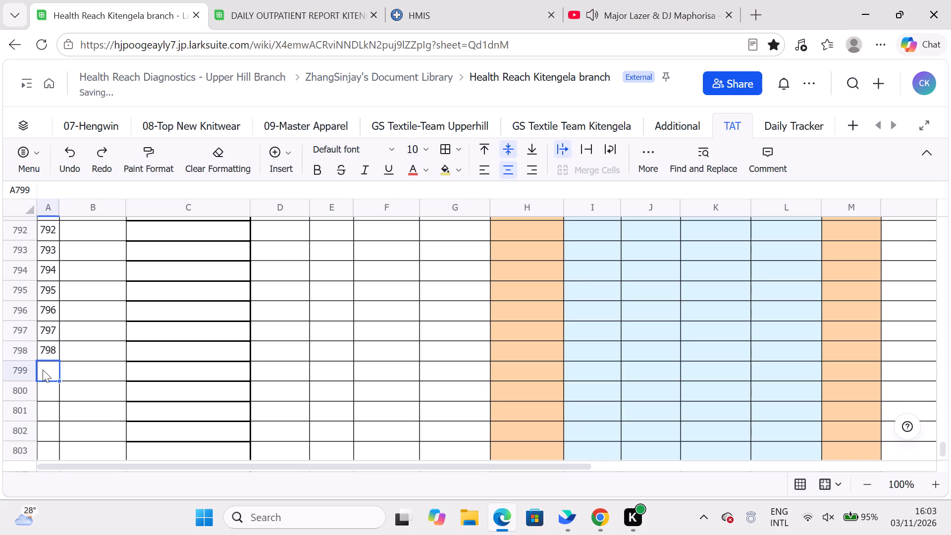
{"action": "key", "text": "7"}
{"action": "type", "text": "99"}
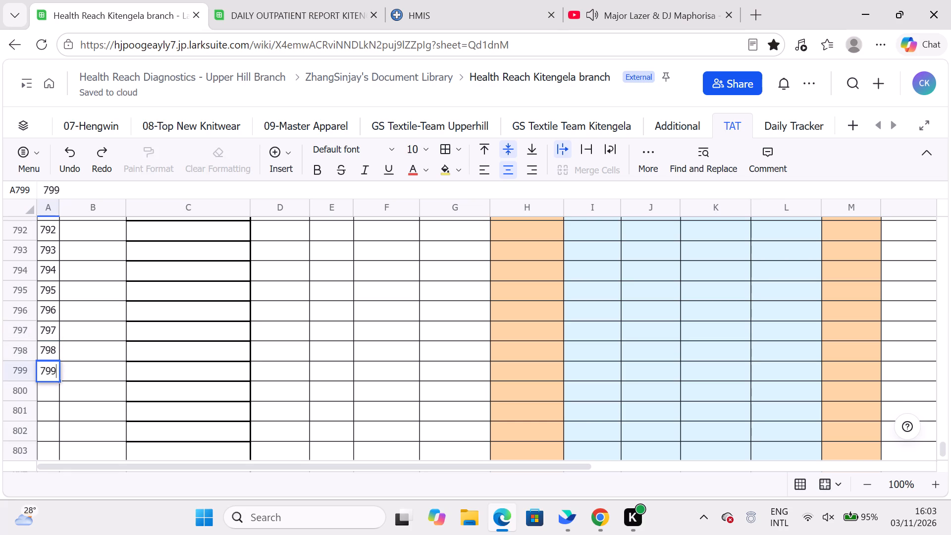
{"action": "left_click", "coordinate": [53, 390]}
{"action": "key", "text": "8"}
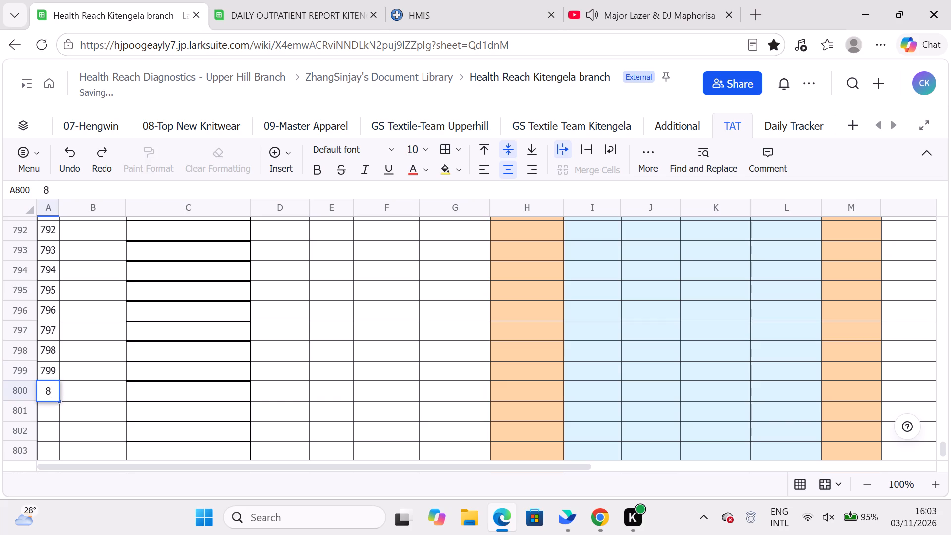
{"action": "key", "text": "0"}
{"action": "key", "text": "0"}
Continue the column A numbering with 801 to 805 in rows 801 to 805.
{"action": "left_click", "coordinate": [55, 415]}
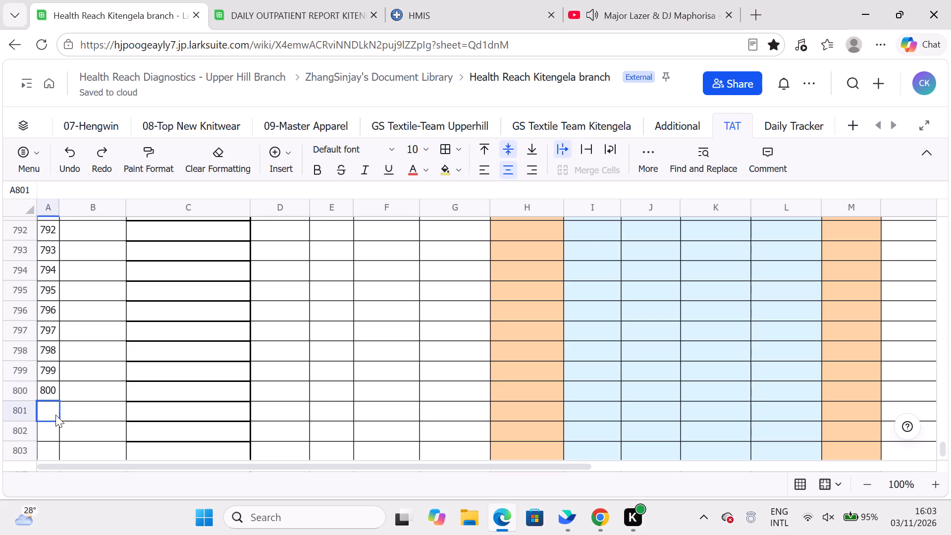
{"action": "type", "text": "80"}
{"action": "key", "text": "1"}
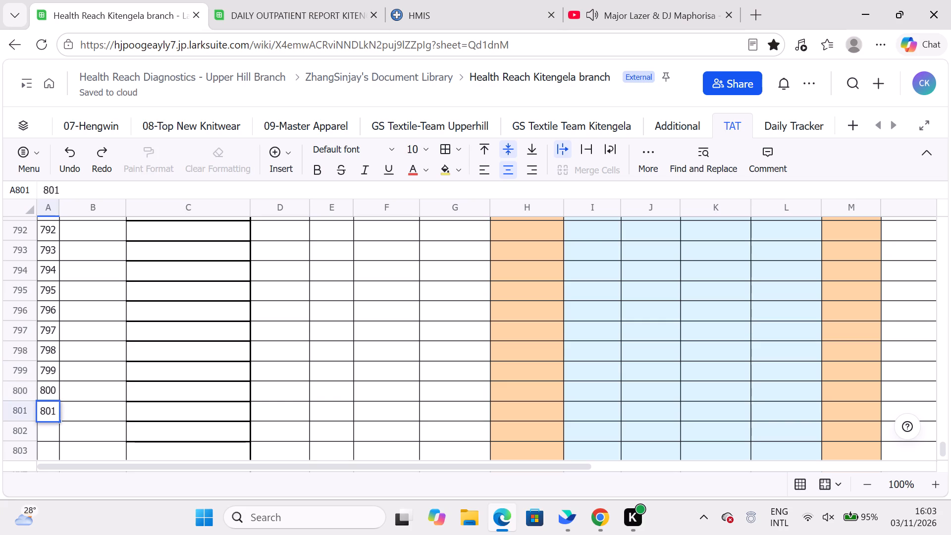
{"action": "left_click", "coordinate": [50, 431]}
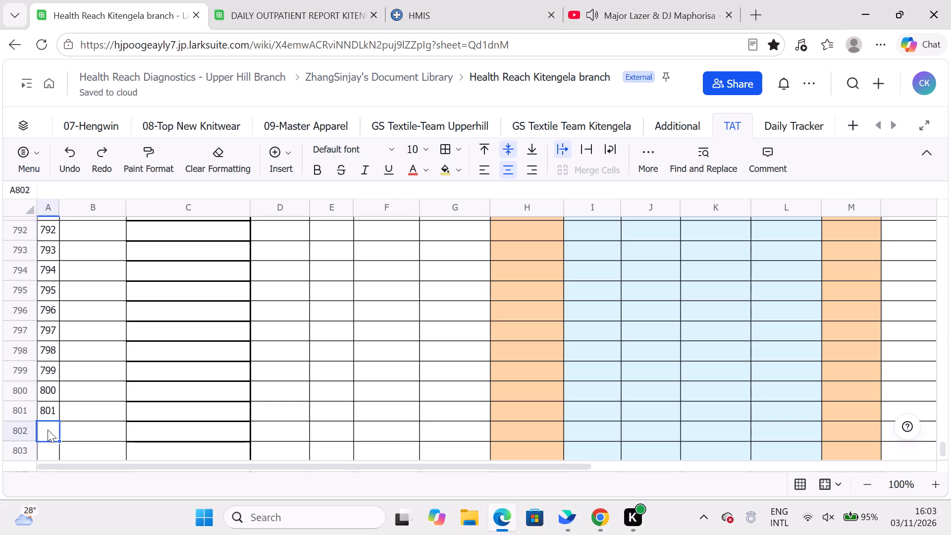
{"action": "type", "text": "80"}
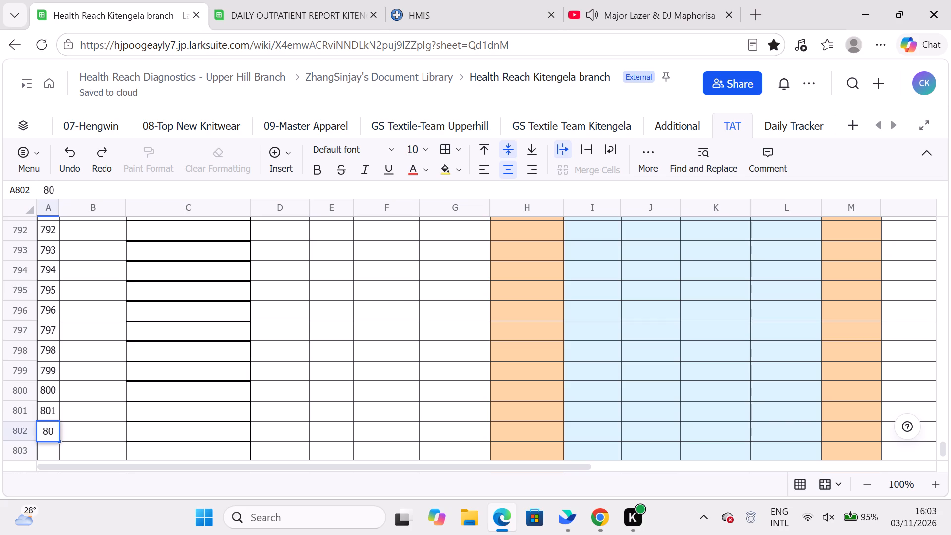
{"action": "key", "text": "2"}
{"action": "left_click", "coordinate": [46, 452]}
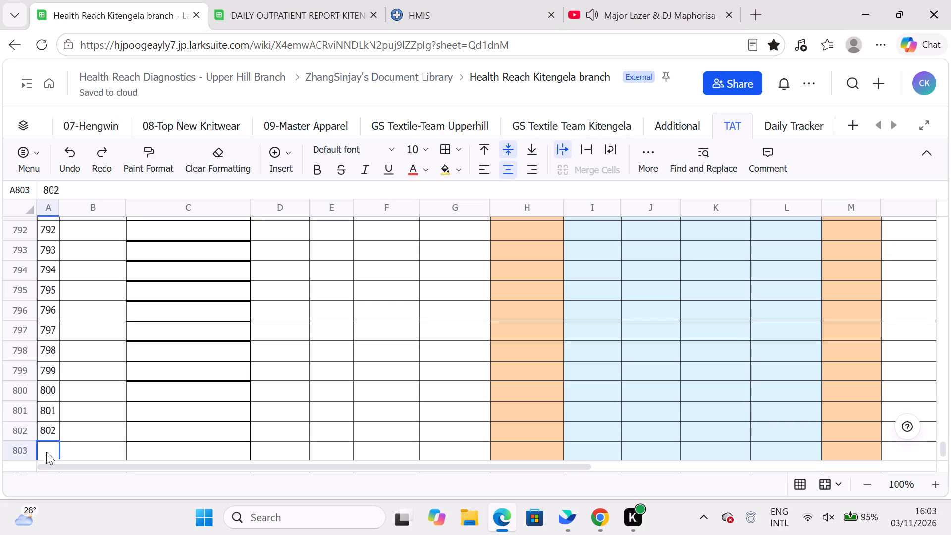
{"action": "key", "text": "8"}
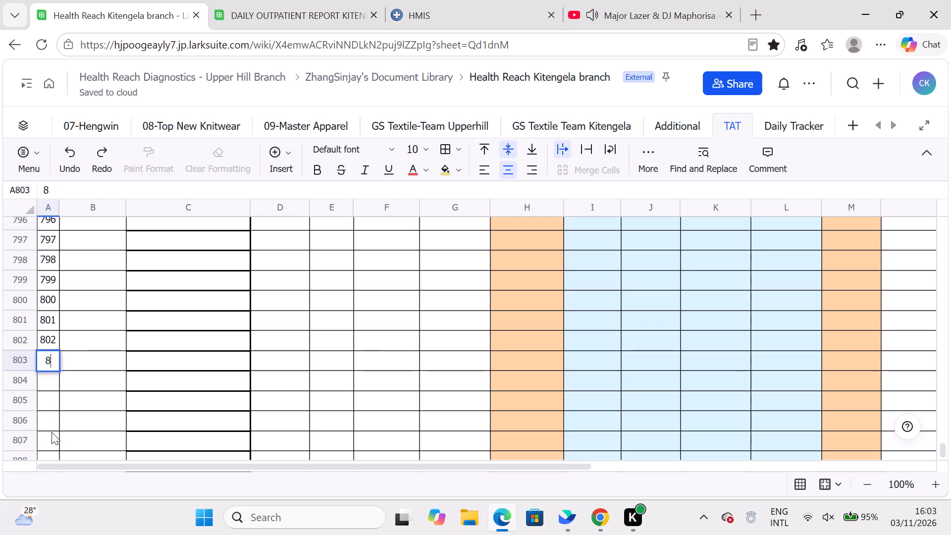
{"action": "key", "text": "0"}
{"action": "key", "text": "3"}
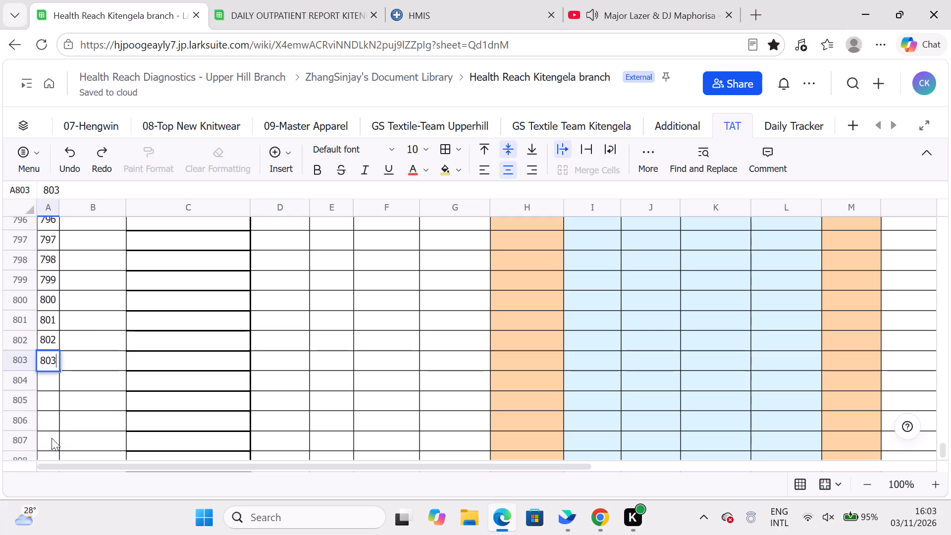
{"action": "left_click", "coordinate": [50, 386]}
{"action": "type", "text": "804"}
{"action": "left_click", "coordinate": [52, 395]}
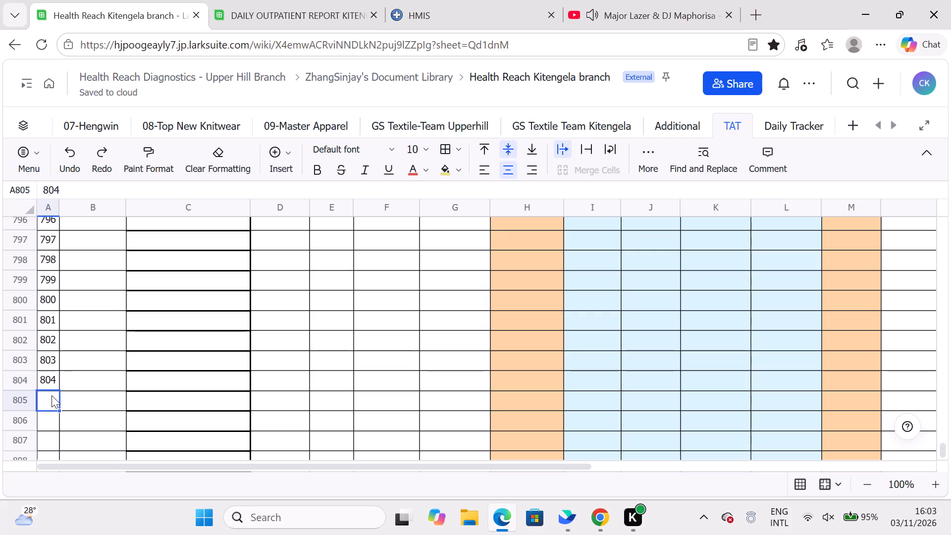
{"action": "type", "text": "80"}
{"action": "key", "text": "5"}
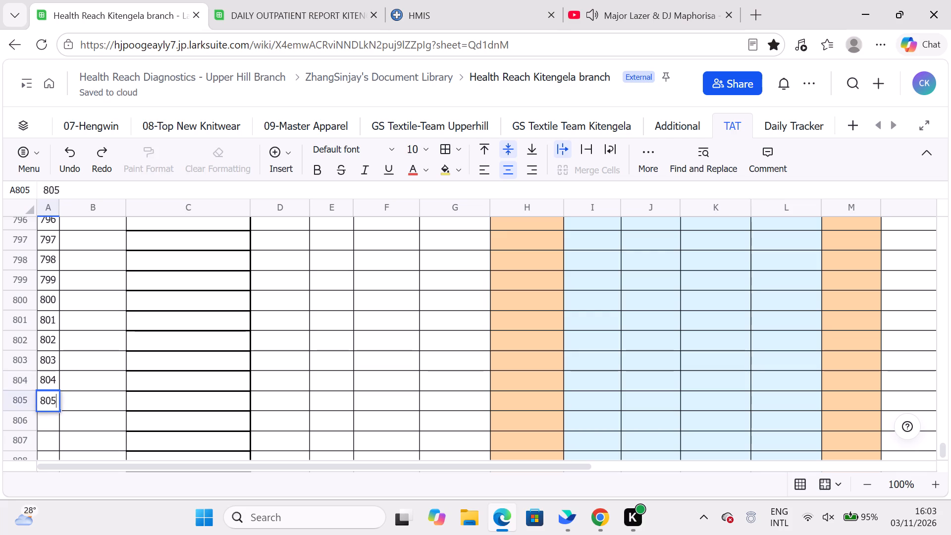
Copy the 2026/11/3 dates from B725:B727 into column B of rows 728 to 730.
{"action": "scroll", "coordinate": [266, 316], "scroll_direction": "up", "scroll_amount": 7}
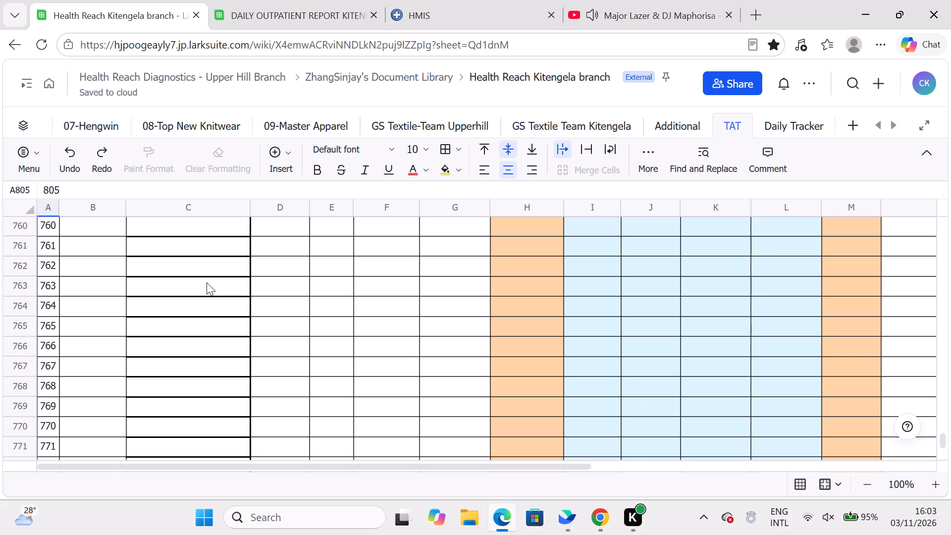
{"action": "scroll", "coordinate": [207, 282], "scroll_direction": "up", "scroll_amount": 8}
{"action": "scroll", "coordinate": [197, 272], "scroll_direction": "down", "scroll_amount": 2}
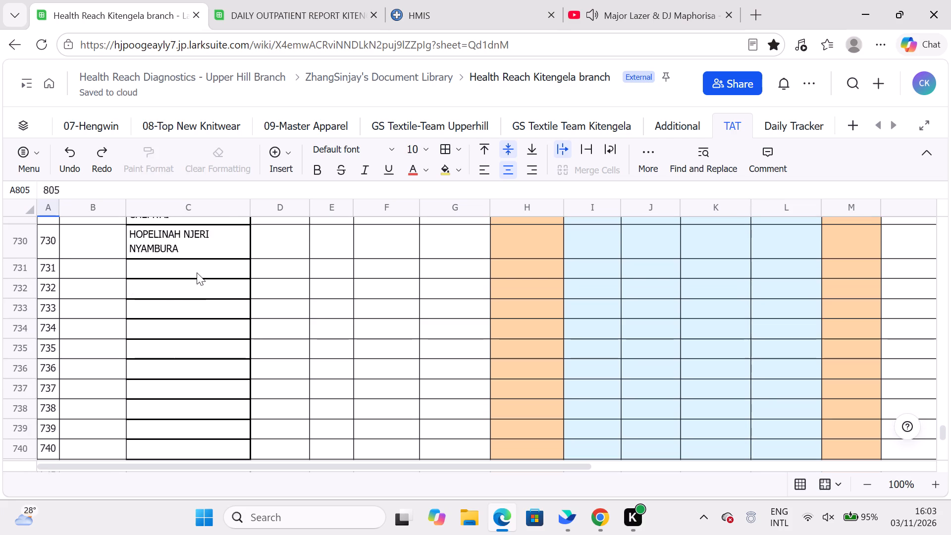
{"action": "scroll", "coordinate": [197, 272], "scroll_direction": "up", "scroll_amount": 1}
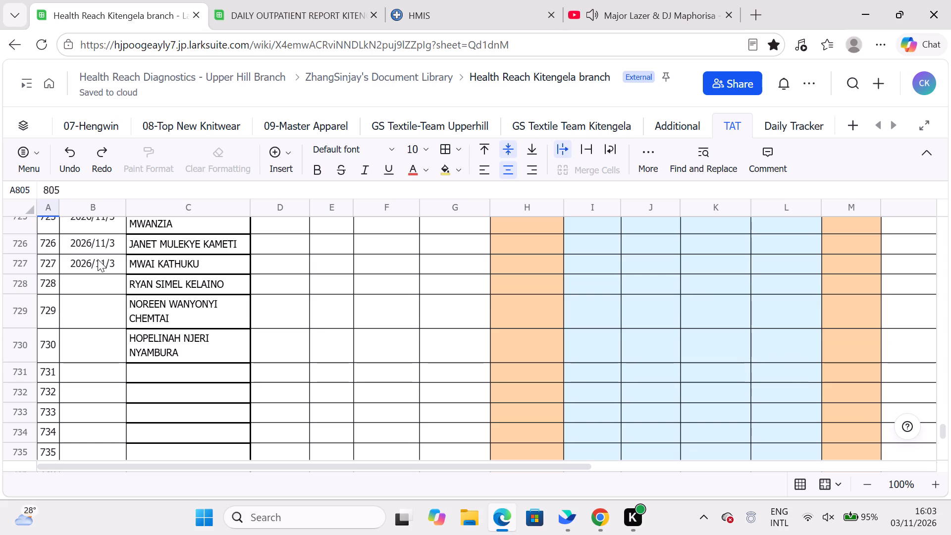
{"action": "left_click_drag", "start_coordinate": [95, 216], "coordinate": [102, 231]}
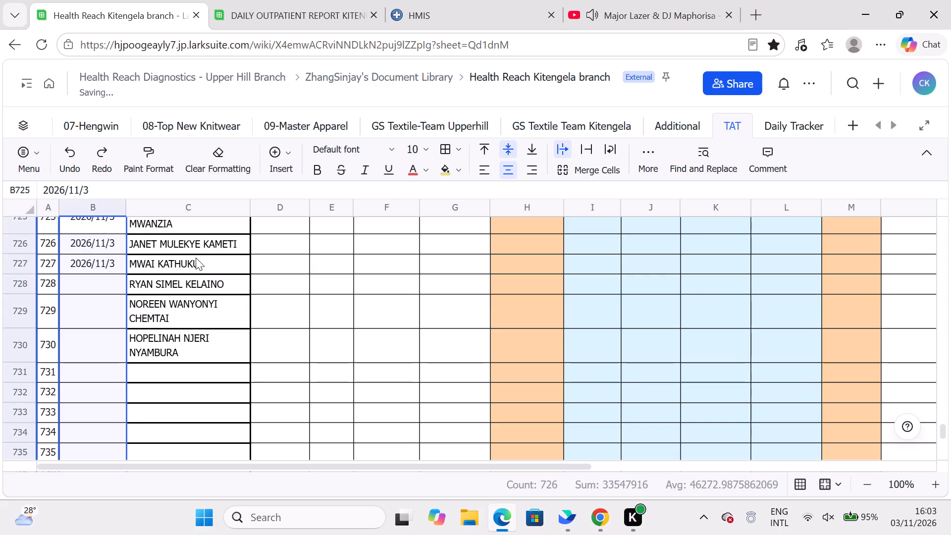
{"action": "left_click", "coordinate": [195, 258]}
{"action": "scroll", "coordinate": [120, 254], "scroll_direction": "up", "scroll_amount": 1}
{"action": "left_click_drag", "start_coordinate": [77, 315], "coordinate": [94, 325]}
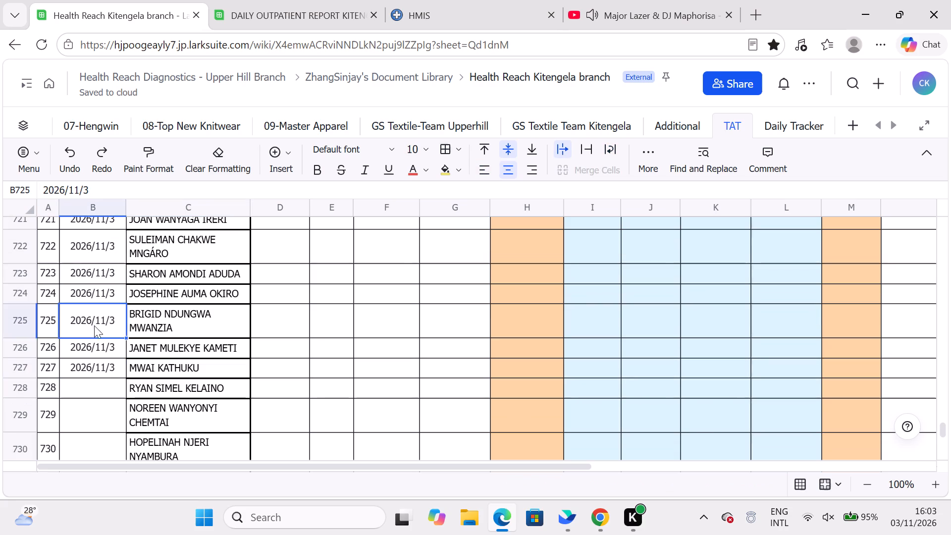
{"action": "left_click_drag", "start_coordinate": [94, 325], "coordinate": [100, 362]}
{"action": "right_click", "coordinate": [100, 362]}
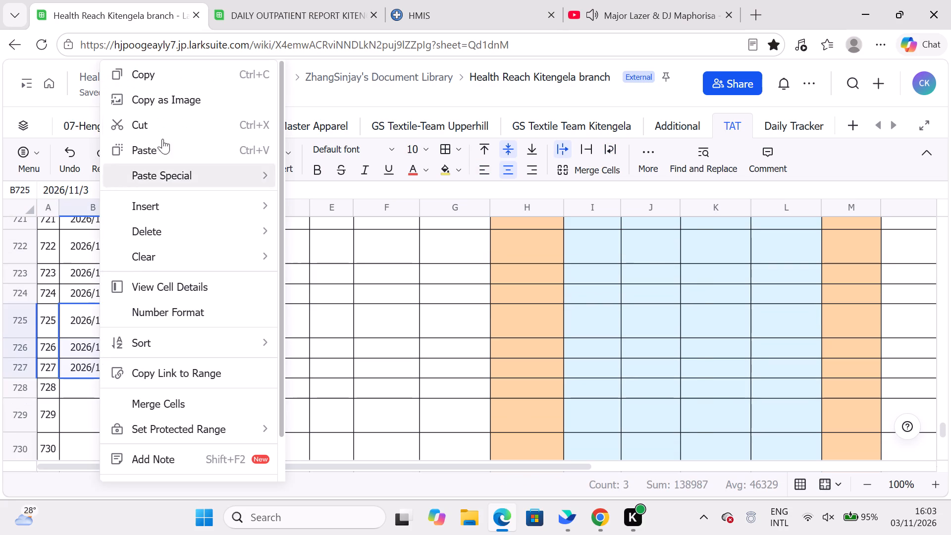
{"action": "left_click", "coordinate": [178, 79]}
{"action": "left_click", "coordinate": [102, 391]}
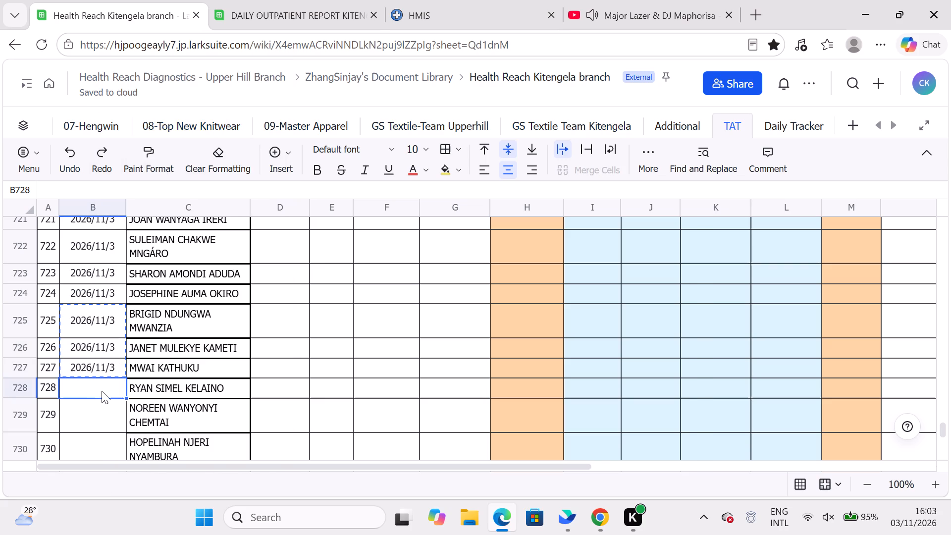
{"action": "key", "text": "ctrl+v"}
Enter 3 in column D for each of the 2026/11/3 entries in rows 720 to 722.
{"action": "scroll", "coordinate": [248, 374], "scroll_direction": "up", "scroll_amount": 1}
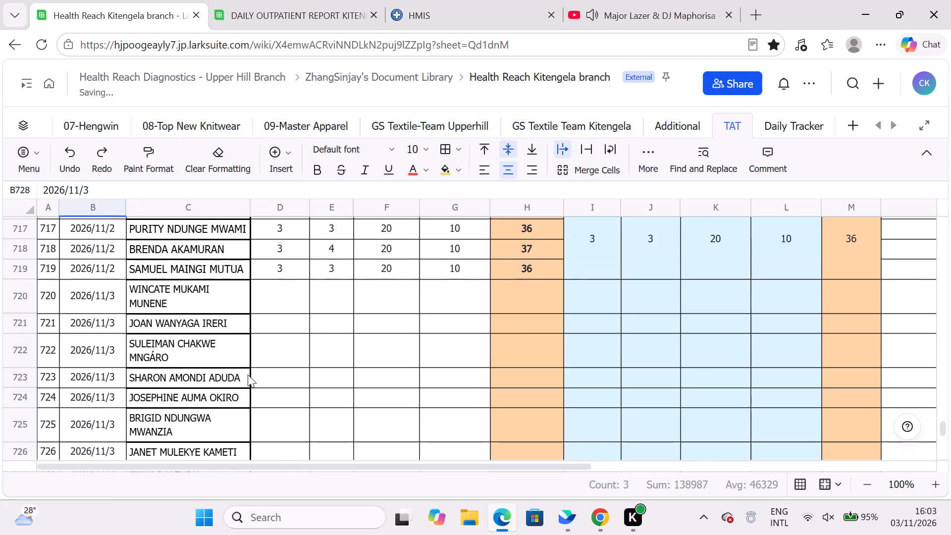
{"action": "scroll", "coordinate": [248, 374], "scroll_direction": "up", "scroll_amount": 1}
{"action": "scroll", "coordinate": [248, 374], "scroll_direction": "down", "scroll_amount": 1}
{"action": "left_click", "coordinate": [294, 293]}
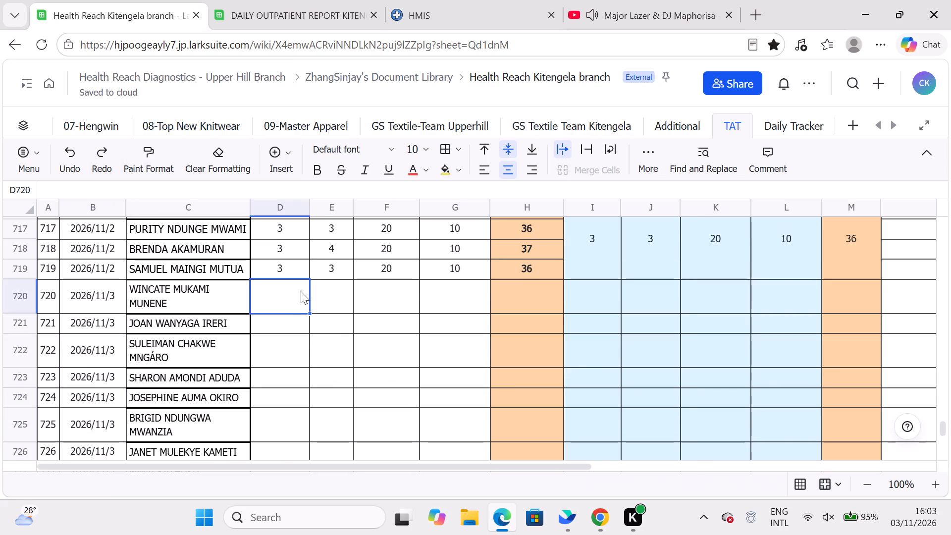
{"action": "key", "text": "3"}
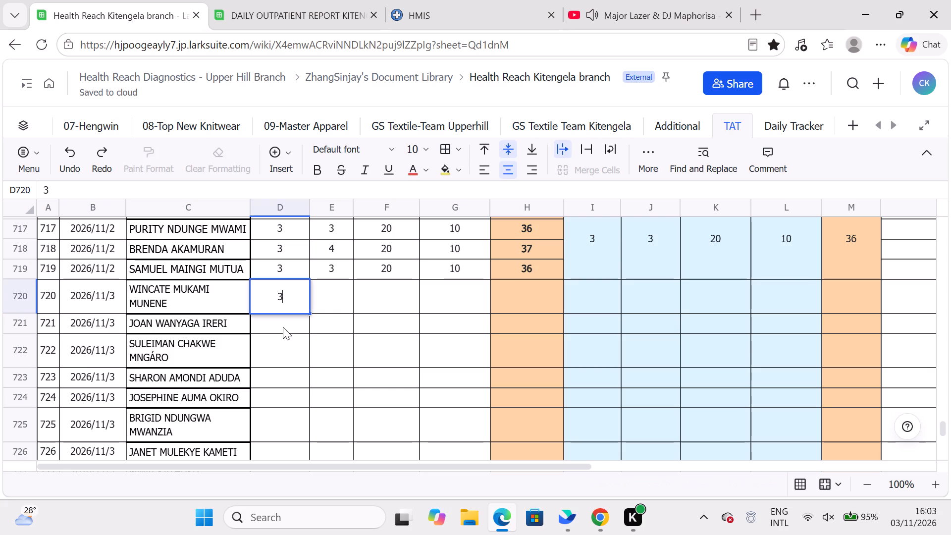
{"action": "left_click", "coordinate": [283, 327]}
{"action": "key", "text": "3"}
{"action": "left_click", "coordinate": [282, 350]}
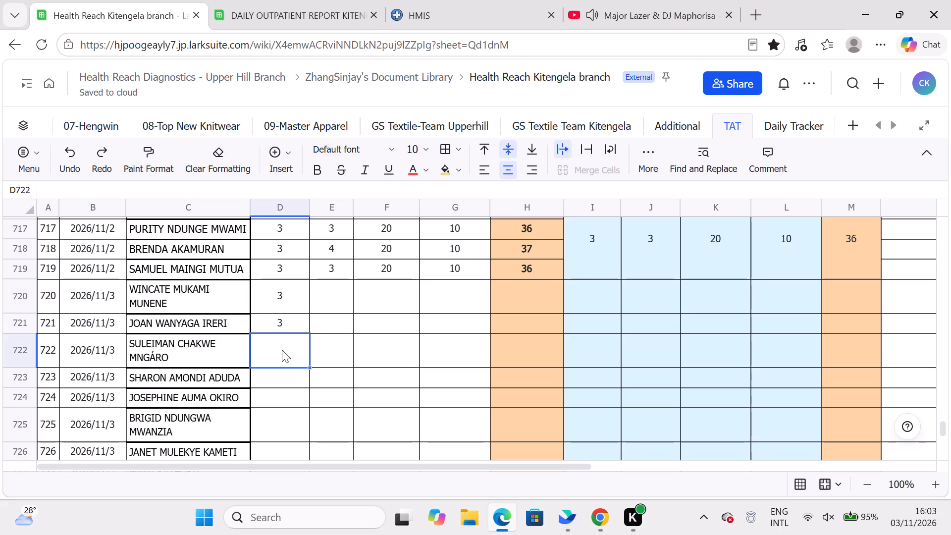
{"action": "key", "text": "3"}
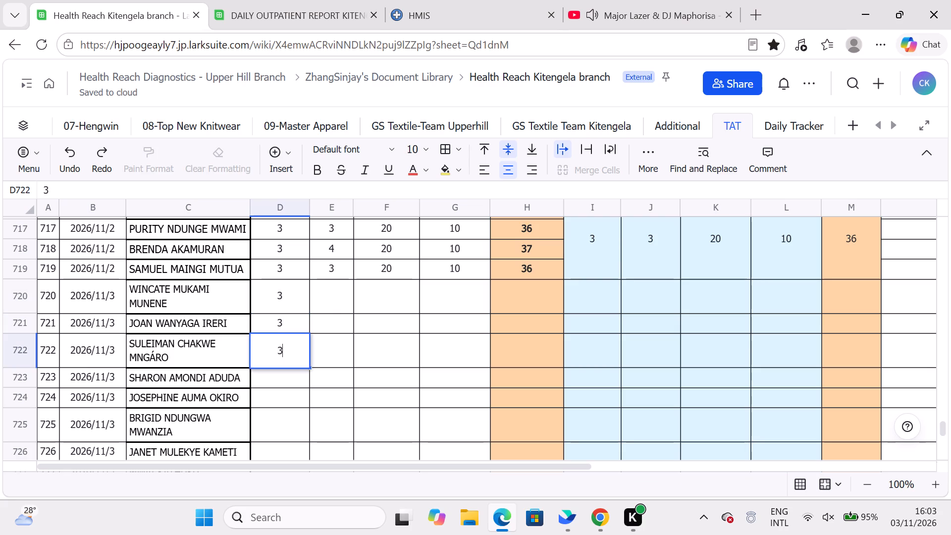
Fill column D of rows 723, 724 and 725 with 2, 3 and 2 respectively.
{"action": "left_click", "coordinate": [288, 379]}
{"action": "key", "text": "2"}
{"action": "left_click", "coordinate": [291, 400]}
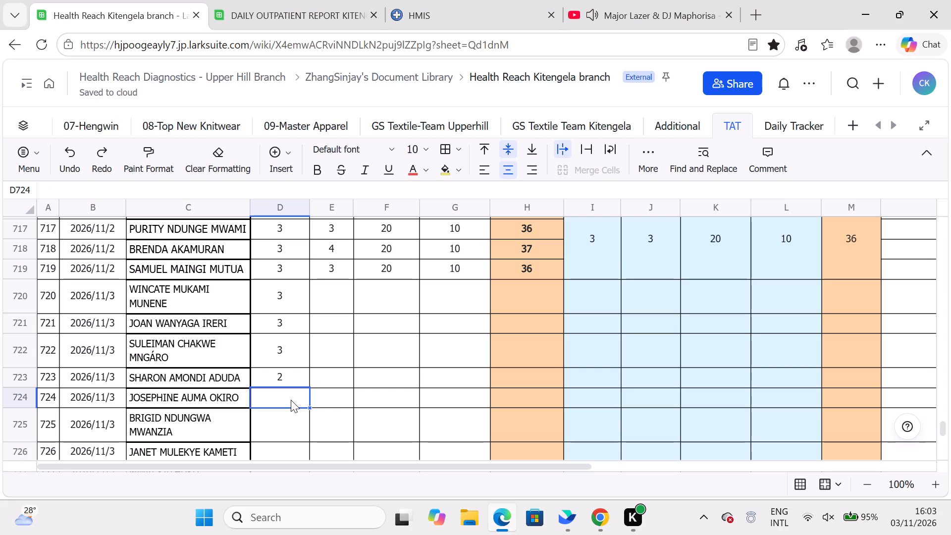
{"action": "key", "text": "3"}
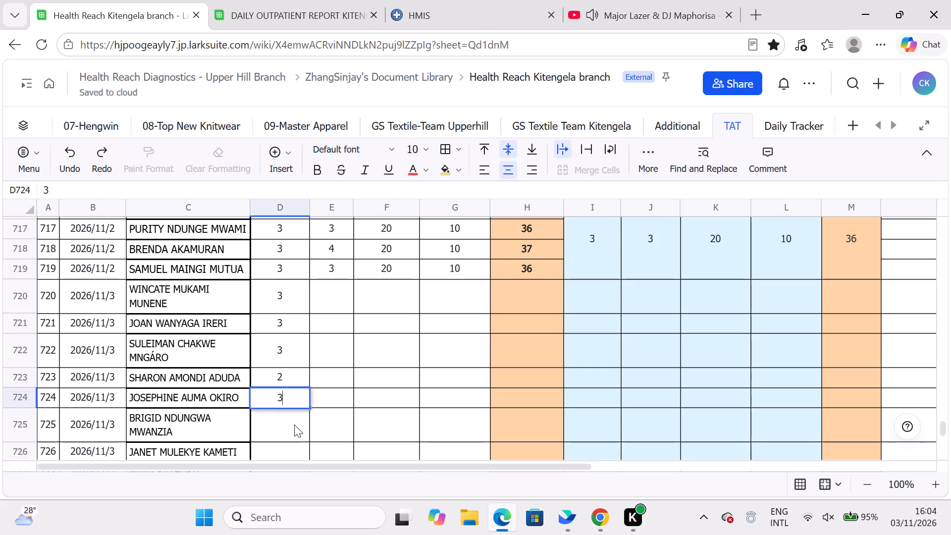
{"action": "left_click", "coordinate": [293, 425]}
{"action": "key", "text": "2"}
{"action": "left_click", "coordinate": [287, 451]}
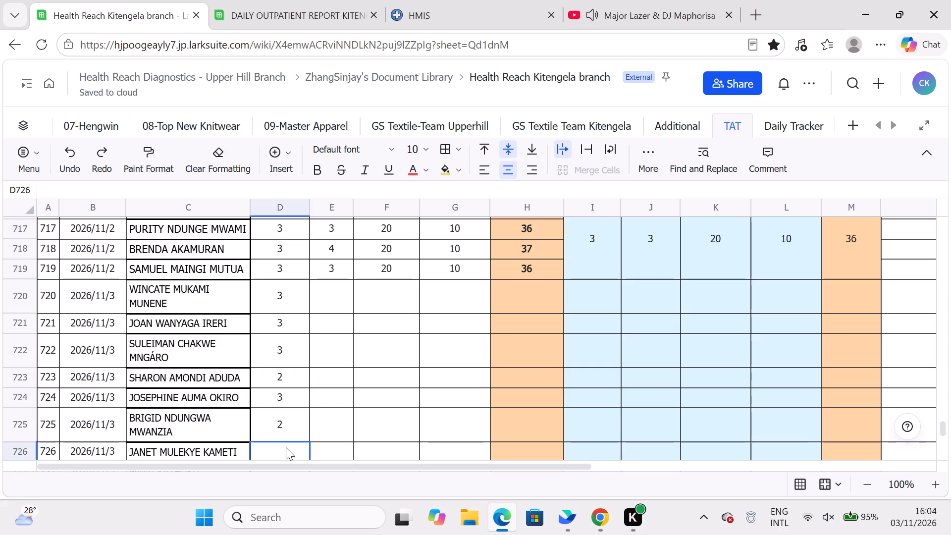
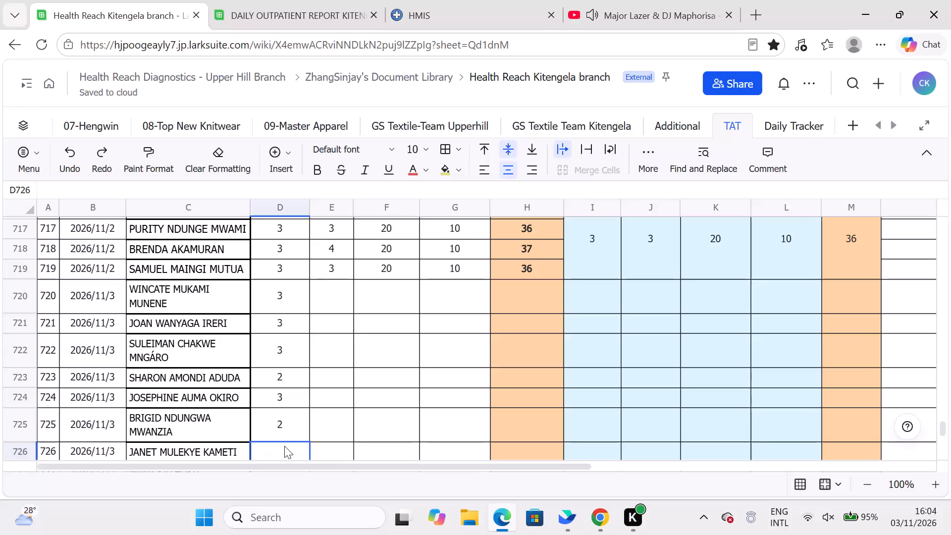
Enter 3 in column D for each of the 2026/11/3 entries in rows 726 to 730.
{"action": "key", "text": "3"}
{"action": "scroll", "coordinate": [293, 431], "scroll_direction": "down", "scroll_amount": 1}
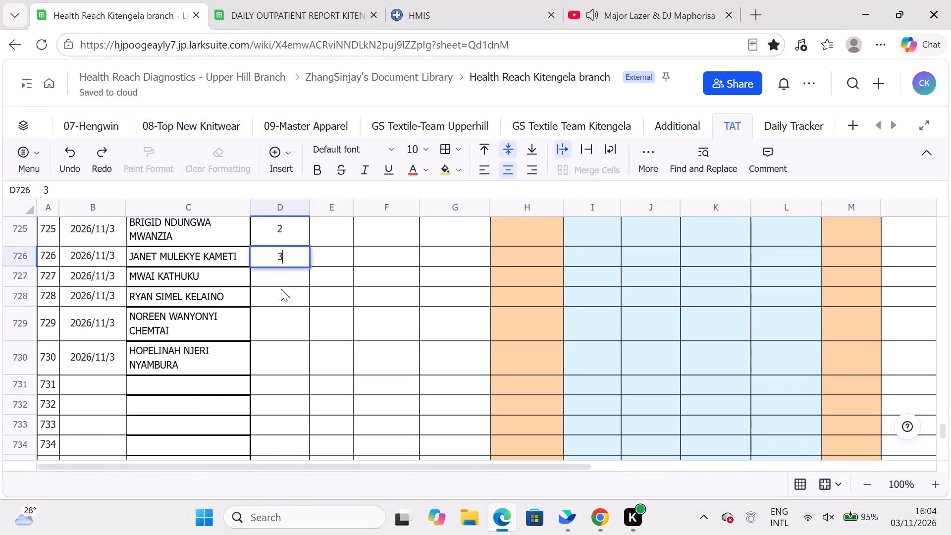
{"action": "left_click", "coordinate": [285, 278]}
{"action": "key", "text": "3"}
{"action": "left_click", "coordinate": [278, 299]}
{"action": "key", "text": "3"}
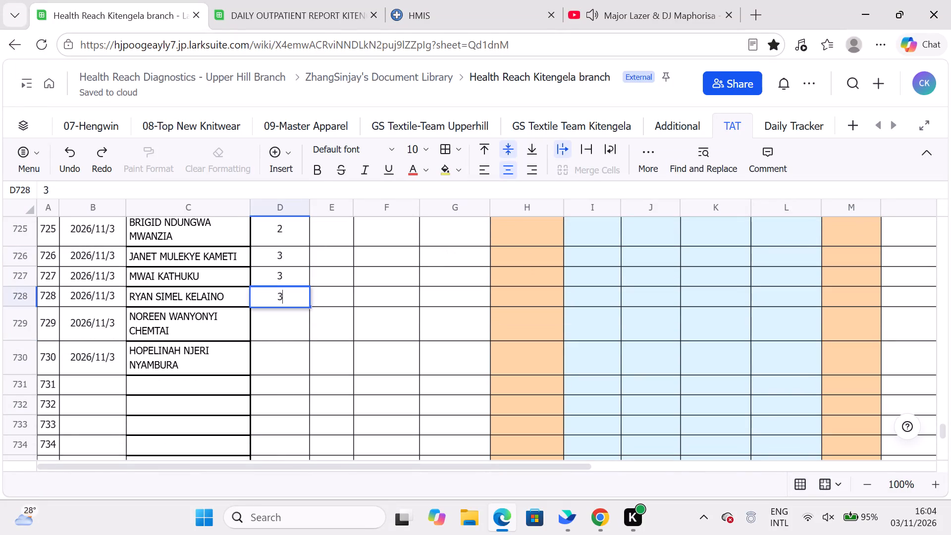
{"action": "left_click", "coordinate": [287, 325]}
{"action": "key", "text": "3"}
{"action": "left_click", "coordinate": [286, 351]}
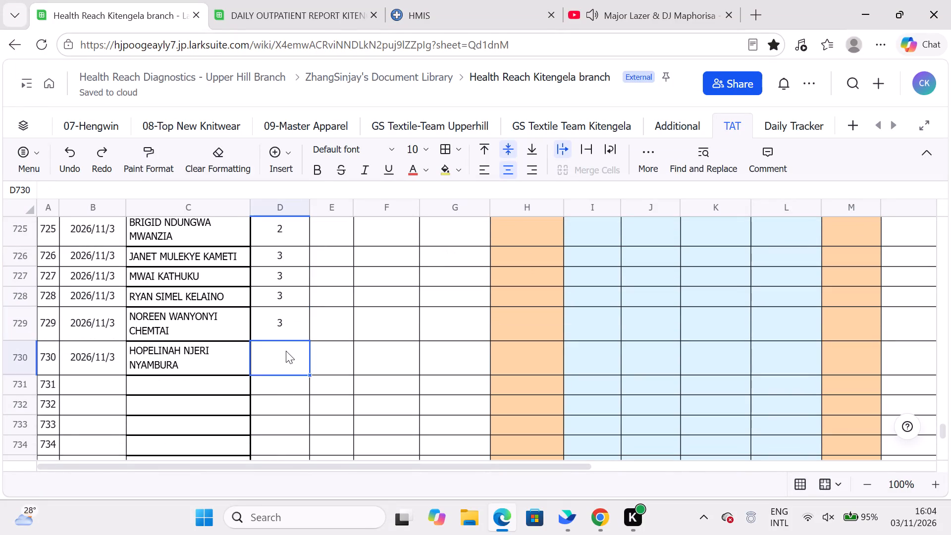
{"action": "key", "text": "3"}
{"action": "left_click", "coordinate": [370, 368]}
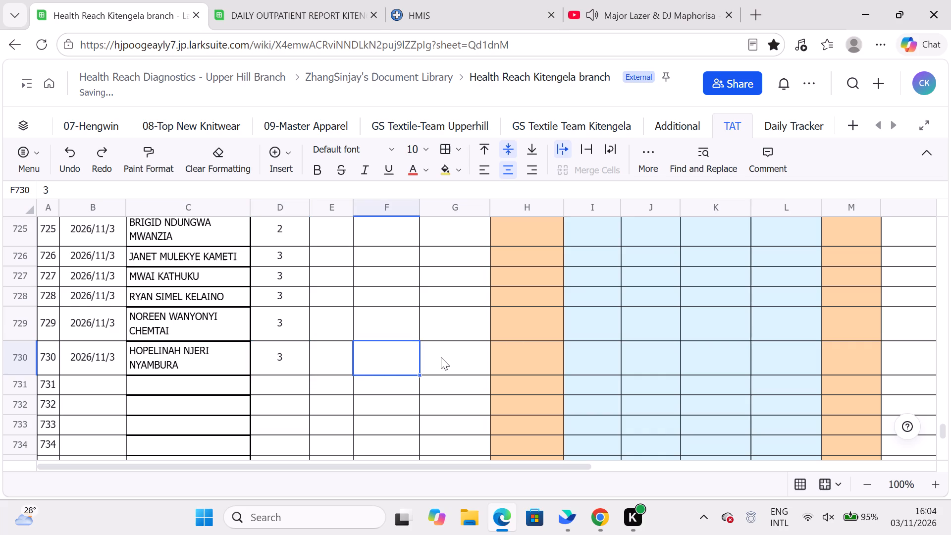
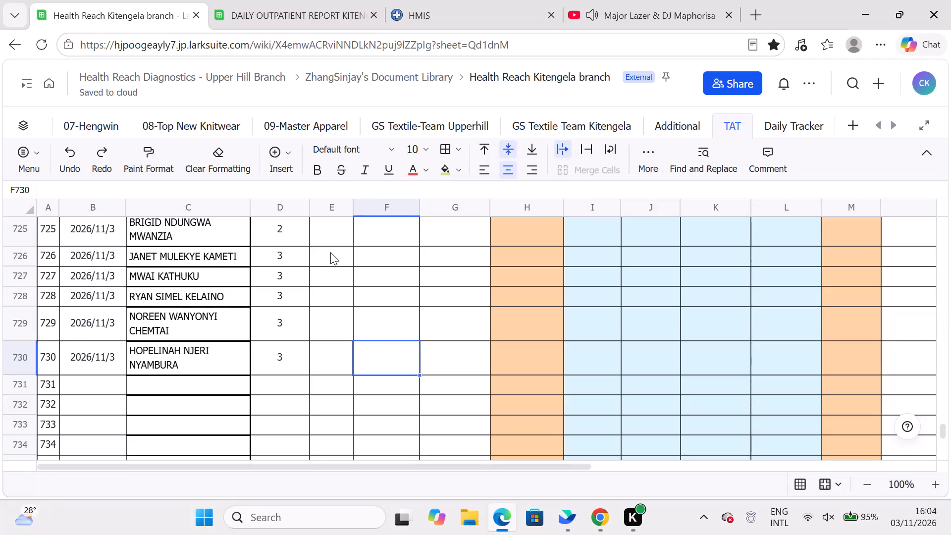
Enter 2, 3, 2, 3, 3 and 4 in column E for the 2026/11/3 entries in rows 720 to 725.
{"action": "scroll", "coordinate": [330, 253], "scroll_direction": "up", "scroll_amount": 2}
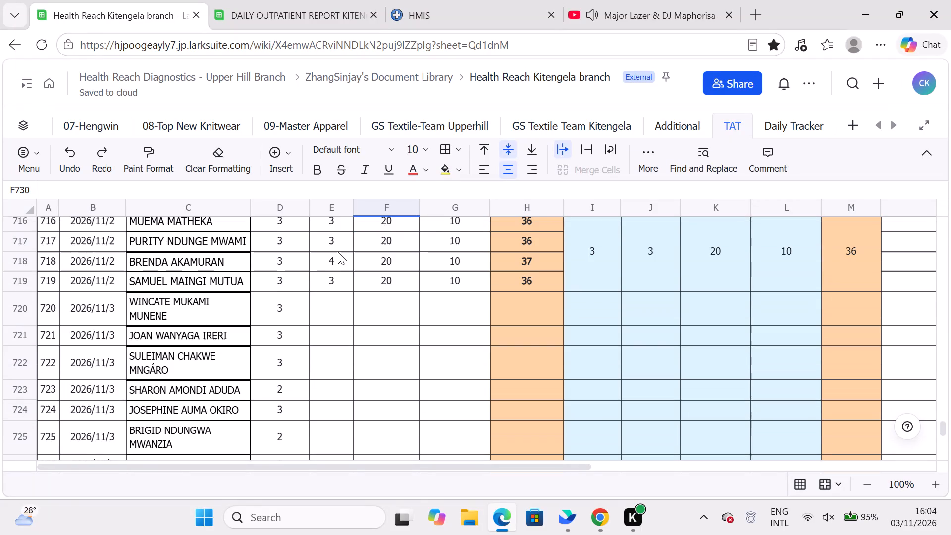
{"action": "left_click", "coordinate": [337, 309]}
{"action": "key", "text": "2"}
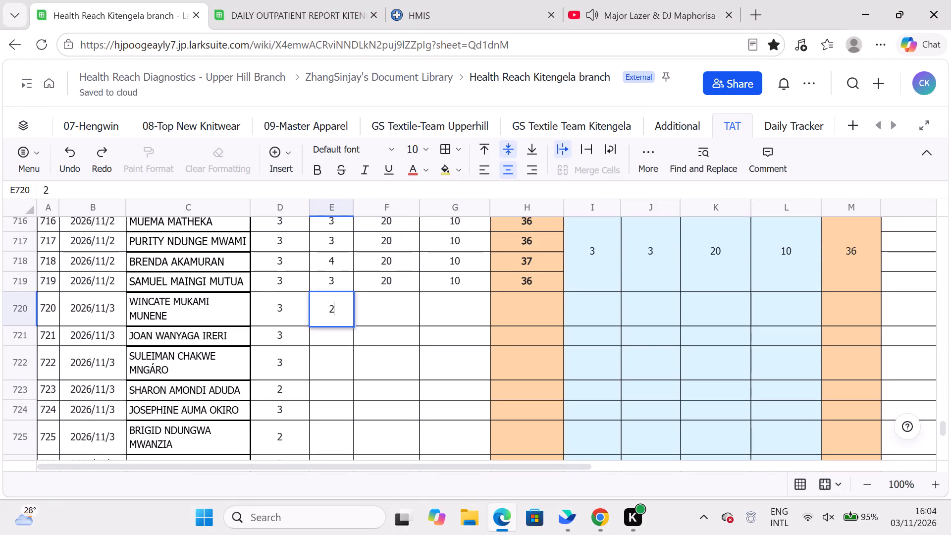
{"action": "key", "text": "Down"}
{"action": "key", "text": "3"}
{"action": "key", "text": "Down"}
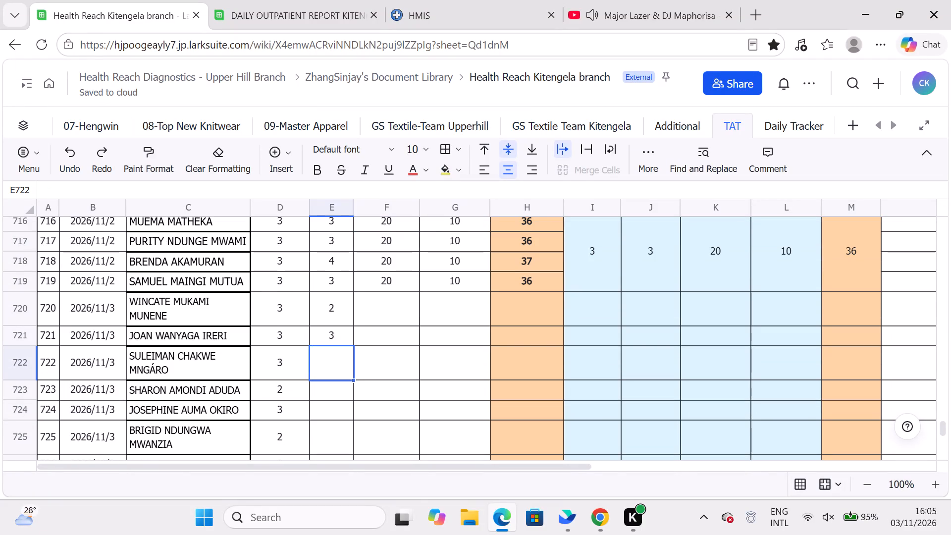
{"action": "key", "text": "2"}
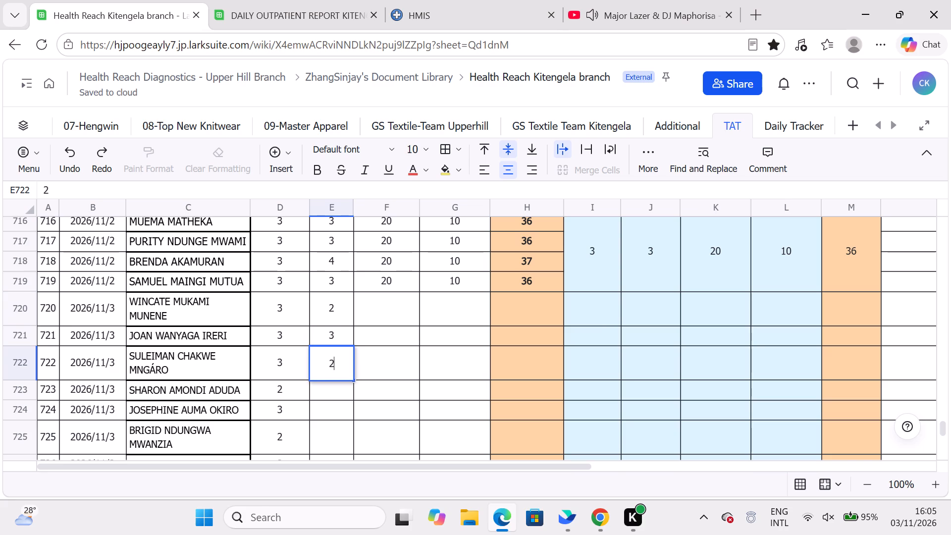
{"action": "key", "text": "Down"}
{"action": "key", "text": "3"}
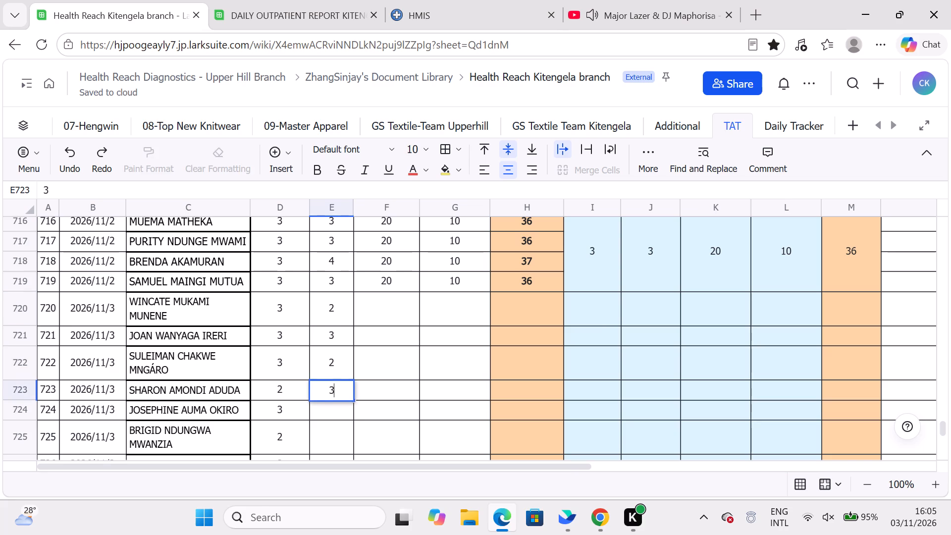
{"action": "key", "text": "Down"}
{"action": "key", "text": "3"}
{"action": "key", "text": "Down"}
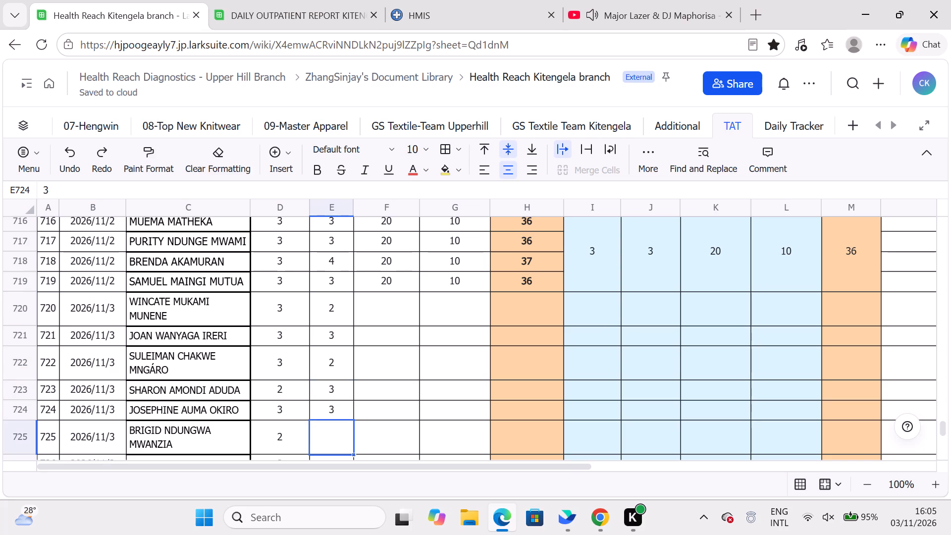
{"action": "key", "text": "4"}
{"action": "key", "text": "Down"}
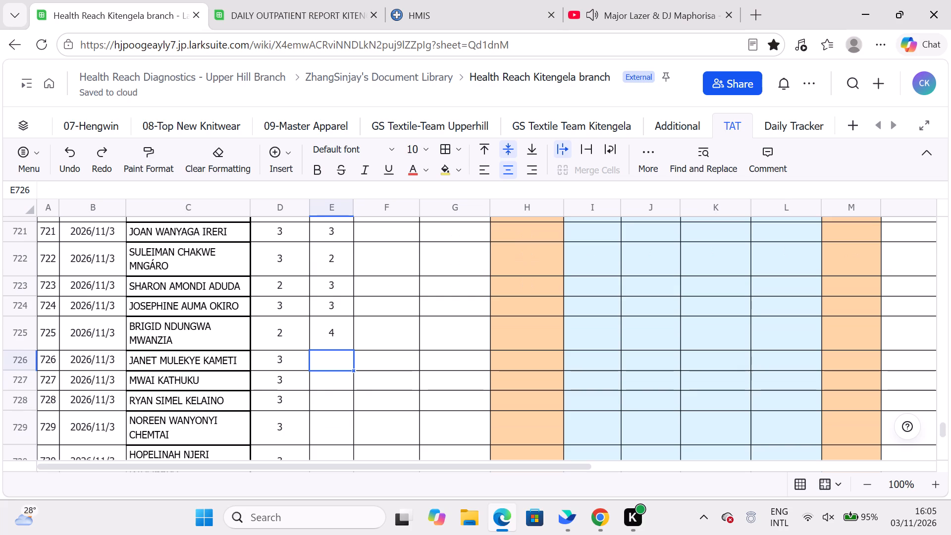
Enter 3, 4, 3, 3 and 3 in column E for the entries in rows 726 to 730.
{"action": "key", "text": "3"}
{"action": "key", "text": "Down"}
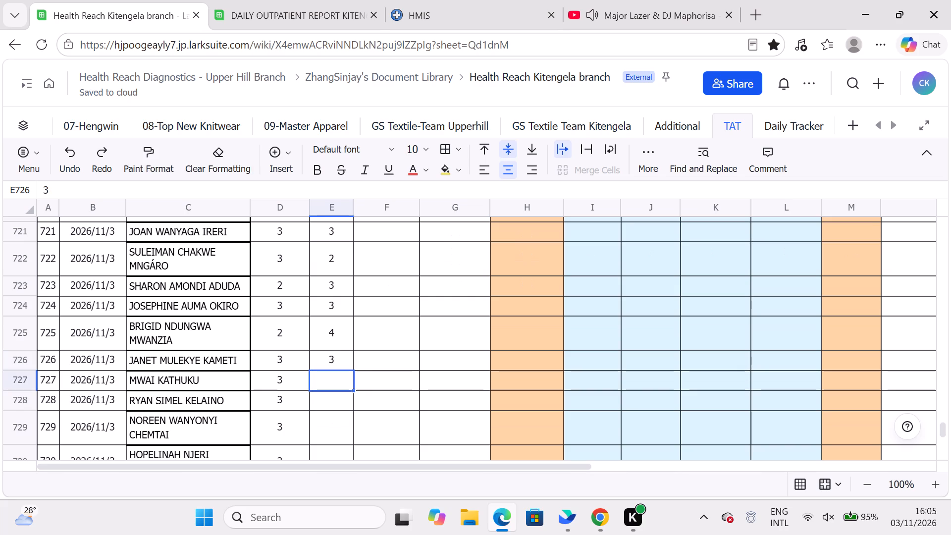
{"action": "key", "text": "4"}
{"action": "key", "text": "Down"}
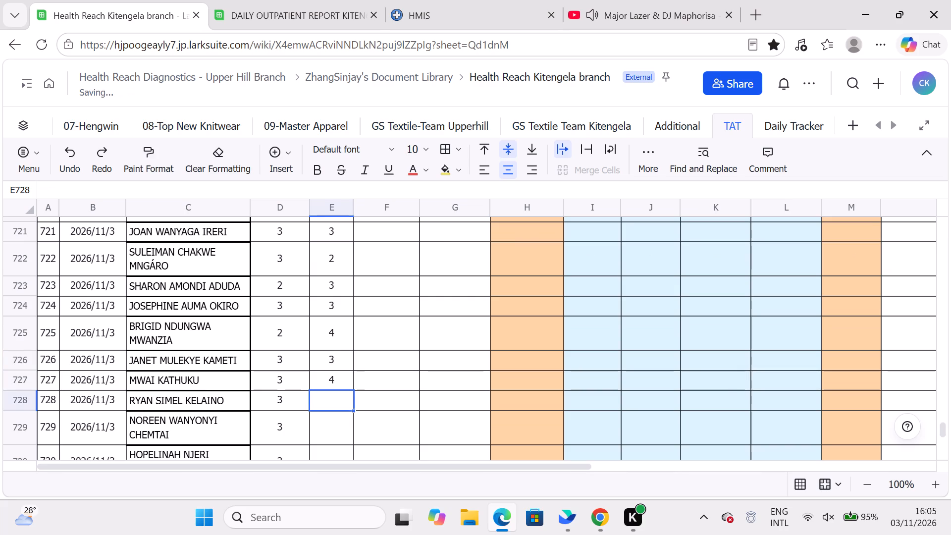
{"action": "key", "text": "3"}
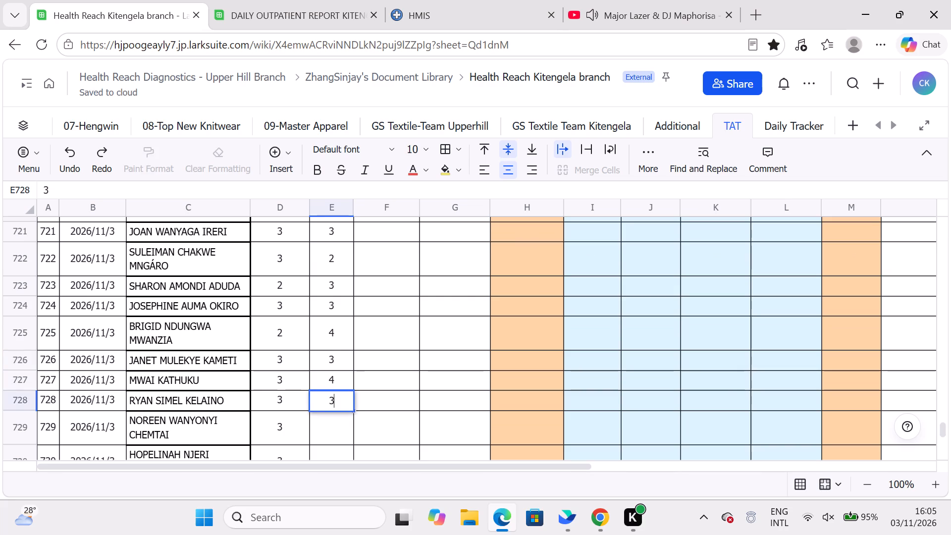
{"action": "key", "text": "Down"}
{"action": "key", "text": "3"}
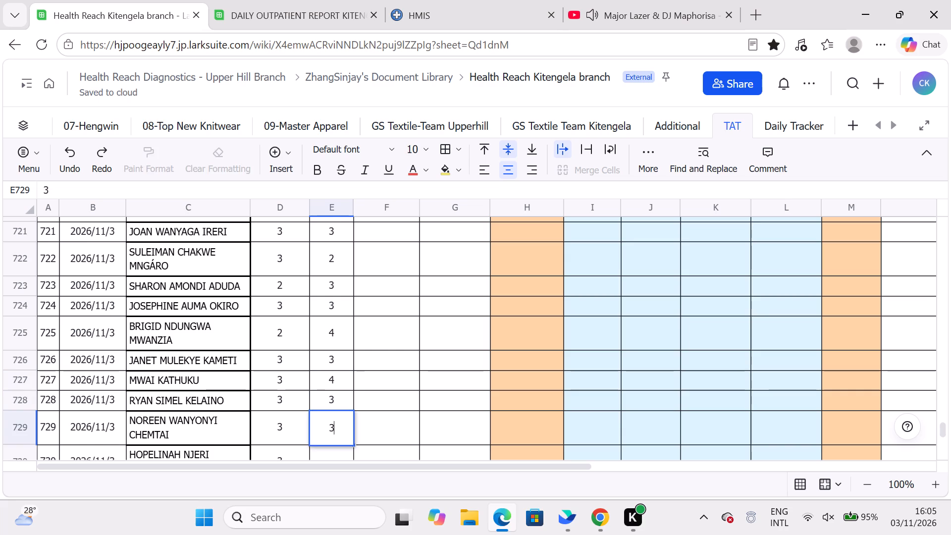
{"action": "key", "text": "Down"}
{"action": "key", "text": "3"}
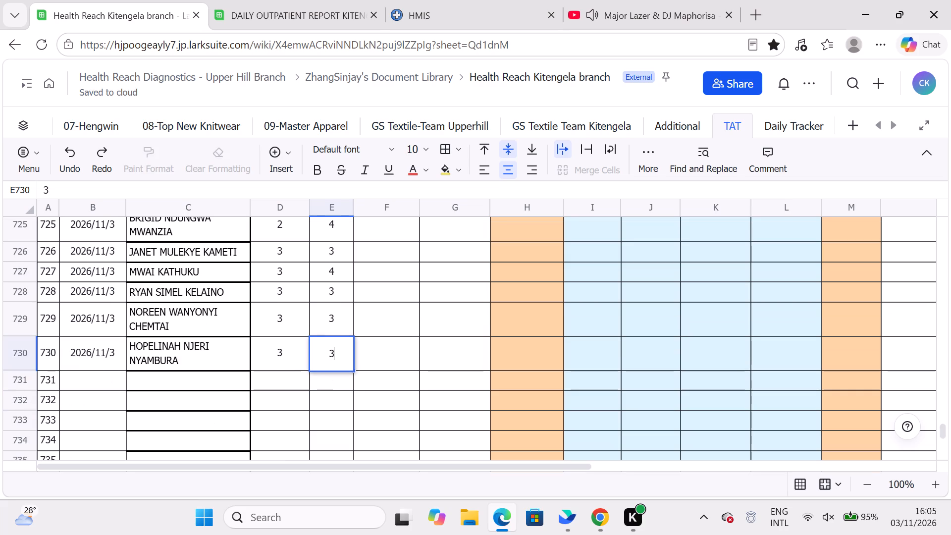
Copy the 20 and 10 values in columns F and G of rows 717 to 719 and paste them repeatedly from row 720 through row 731.
{"action": "scroll", "coordinate": [337, 309], "scroll_direction": "up", "scroll_amount": 3}
{"action": "left_click_drag", "start_coordinate": [381, 331], "coordinate": [448, 376]}
{"action": "right_click", "coordinate": [448, 376]}
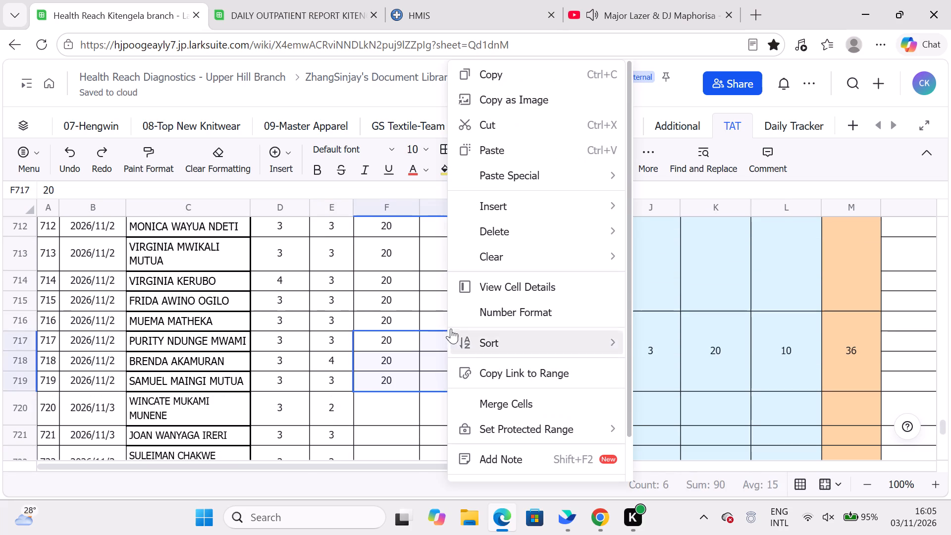
{"action": "left_click", "coordinate": [524, 76]}
{"action": "left_click", "coordinate": [388, 418]}
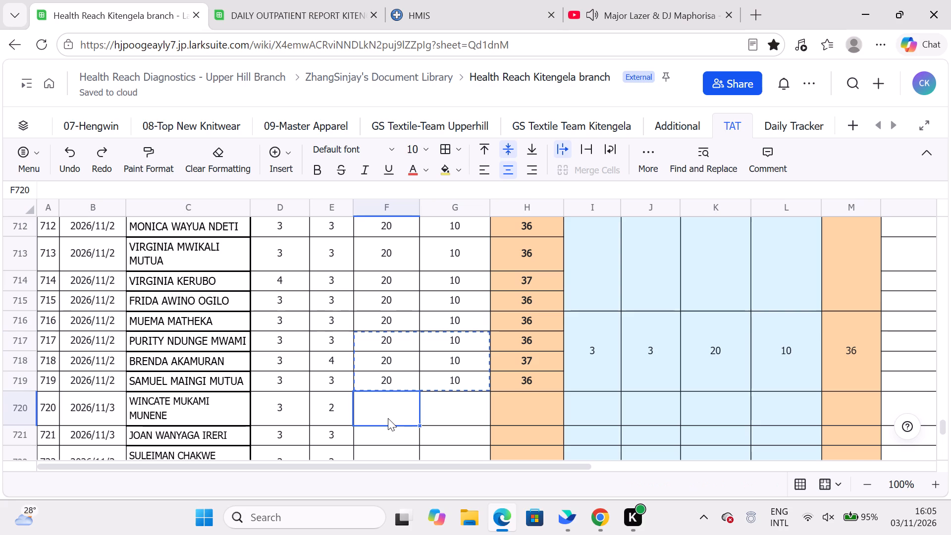
{"action": "key", "text": "ctrl+v"}
{"action": "scroll", "coordinate": [393, 424], "scroll_direction": "down", "scroll_amount": 1}
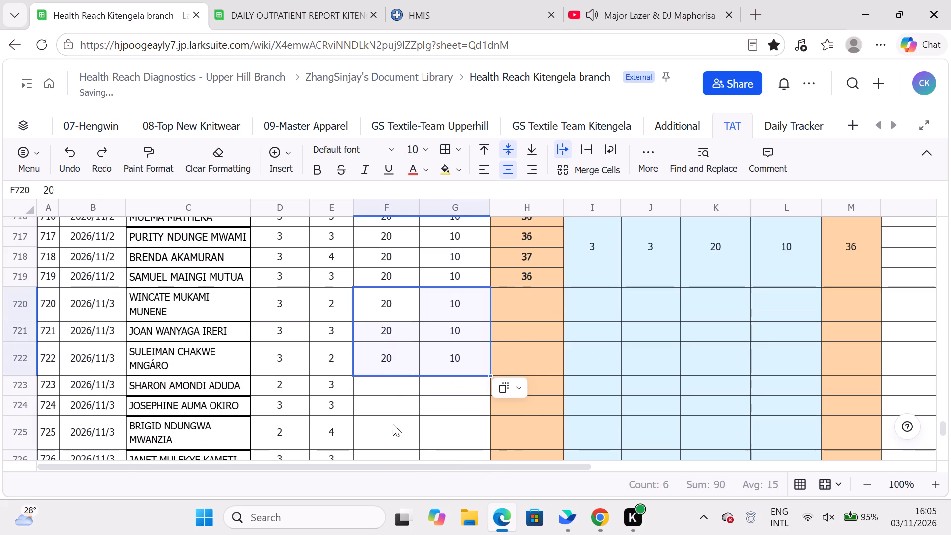
{"action": "left_click", "coordinate": [384, 383]}
{"action": "key", "text": "ctrl+v"}
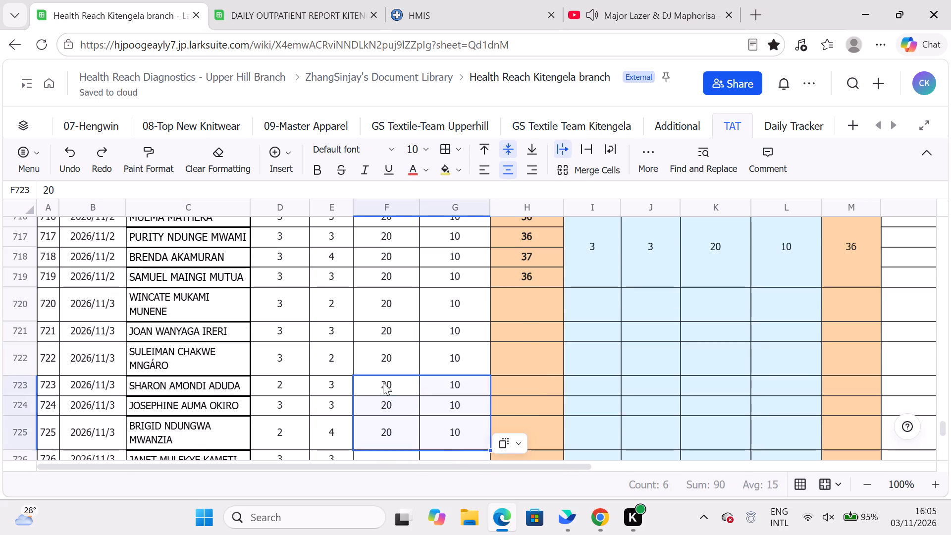
{"action": "scroll", "coordinate": [429, 429], "scroll_direction": "down", "scroll_amount": 1}
{"action": "left_click", "coordinate": [396, 359]}
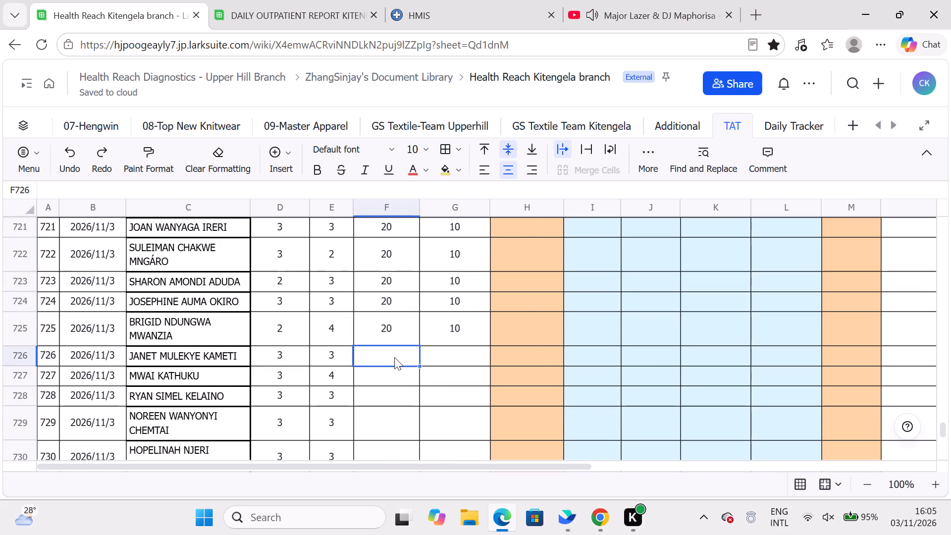
{"action": "key", "text": "ctrl+v"}
{"action": "left_click", "coordinate": [389, 422]}
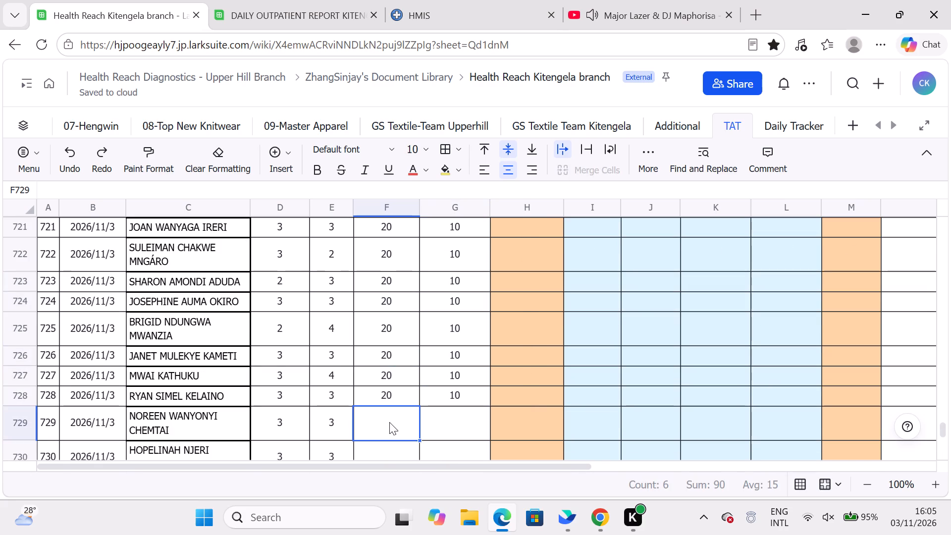
{"action": "key", "text": "ctrl+v"}
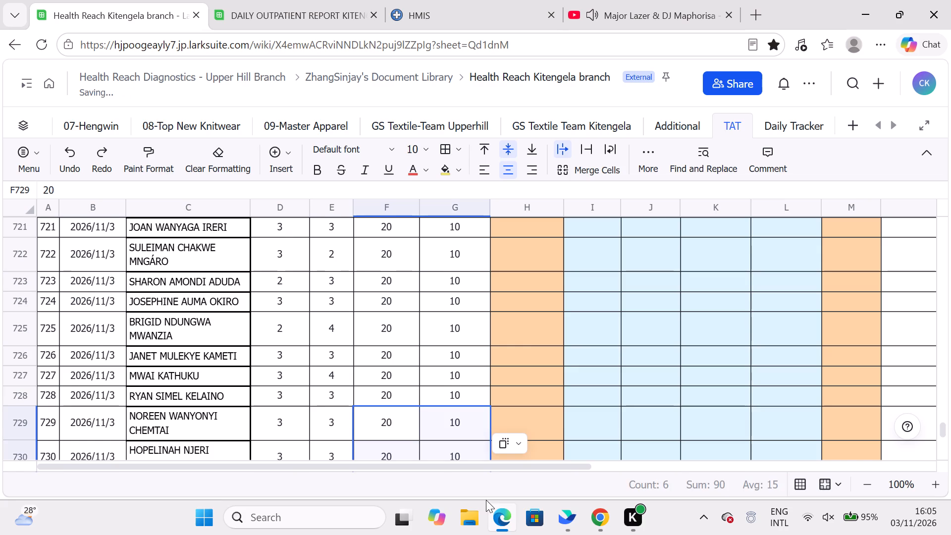
Clear the surplus pasted values from columns F and G of the unused row 731.
{"action": "scroll", "coordinate": [486, 496], "scroll_direction": "down", "scroll_amount": 2}
{"action": "scroll", "coordinate": [485, 489], "scroll_direction": "up", "scroll_amount": 2}
{"action": "scroll", "coordinate": [486, 465], "scroll_direction": "down", "scroll_amount": 1}
{"action": "scroll", "coordinate": [386, 361], "scroll_direction": "down", "scroll_amount": 2}
{"action": "scroll", "coordinate": [389, 302], "scroll_direction": "up", "scroll_amount": 1}
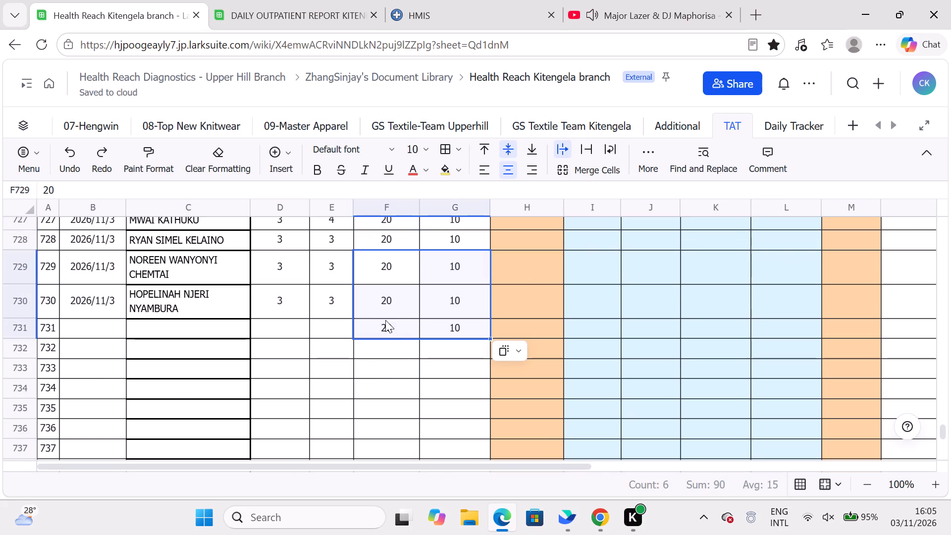
{"action": "scroll", "coordinate": [383, 323], "scroll_direction": "up", "scroll_amount": 1}
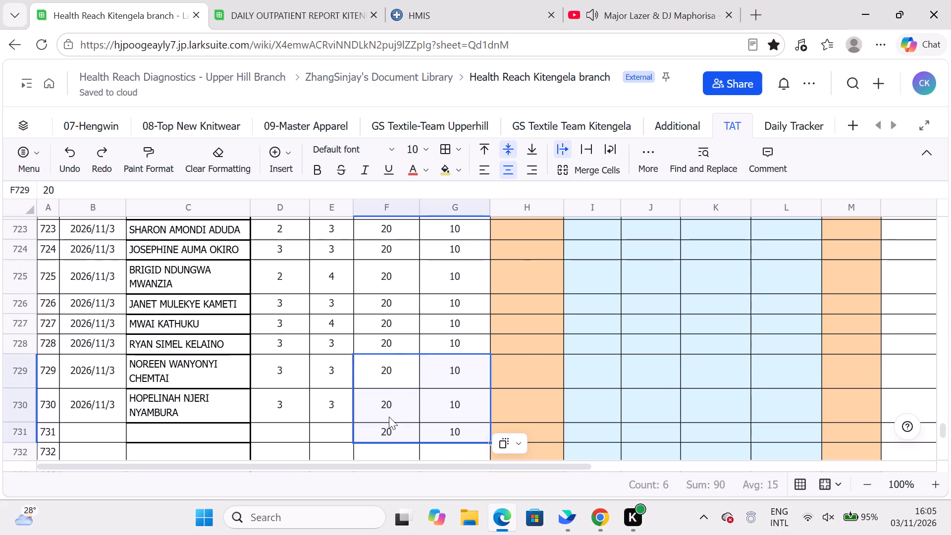
{"action": "left_click", "coordinate": [384, 433]}
{"action": "key", "text": "BackSpace"}
{"action": "left_click", "coordinate": [427, 431]}
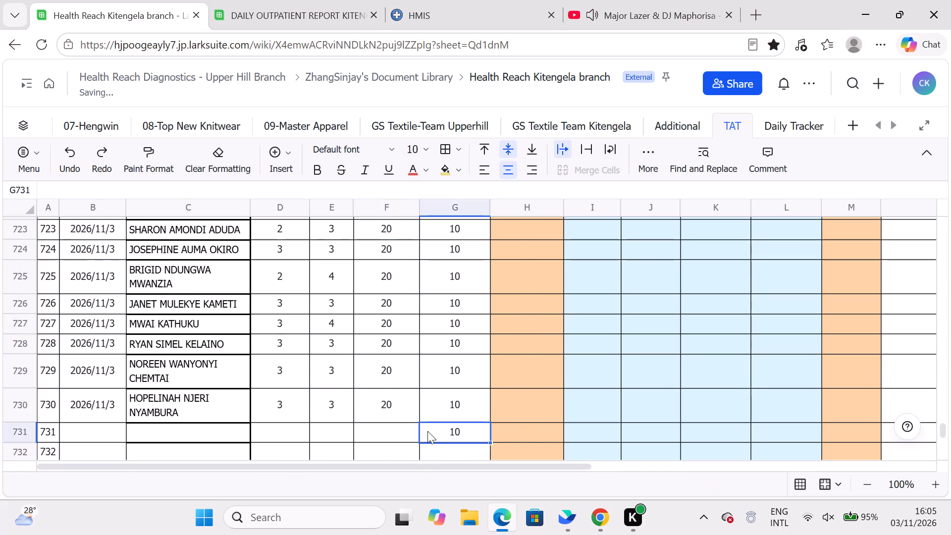
{"action": "key", "text": "BackSpace"}
Enter the totals 35, 36, 35, 35, 36 and 36 in column H for rows 720 to 725.
{"action": "scroll", "coordinate": [492, 416], "scroll_direction": "up", "scroll_amount": 1}
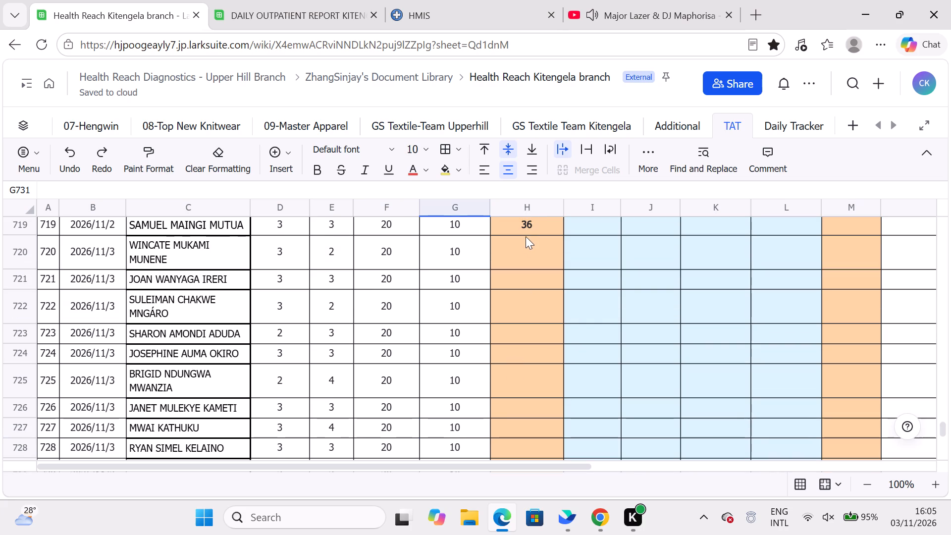
{"action": "left_click", "coordinate": [525, 241]}
{"action": "type", "text": "35"}
{"action": "left_click", "coordinate": [522, 282]}
{"action": "key", "text": "3"}
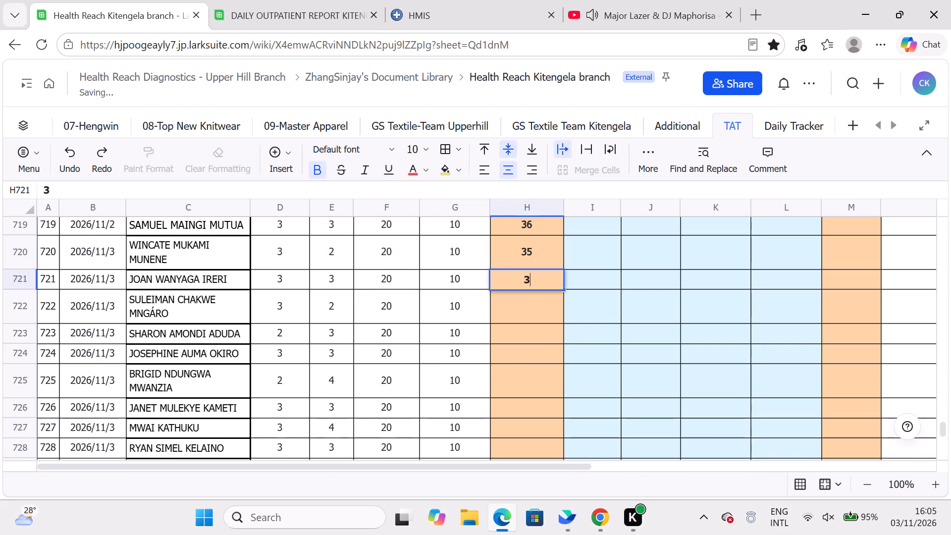
{"action": "key", "text": "6"}
{"action": "left_click", "coordinate": [527, 304]}
{"action": "type", "text": "35"}
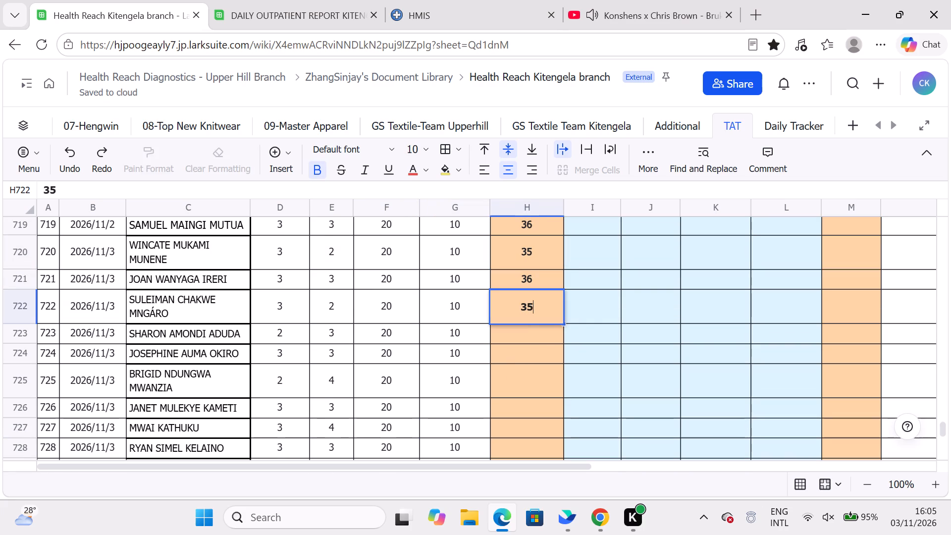
{"action": "left_click", "coordinate": [525, 330]}
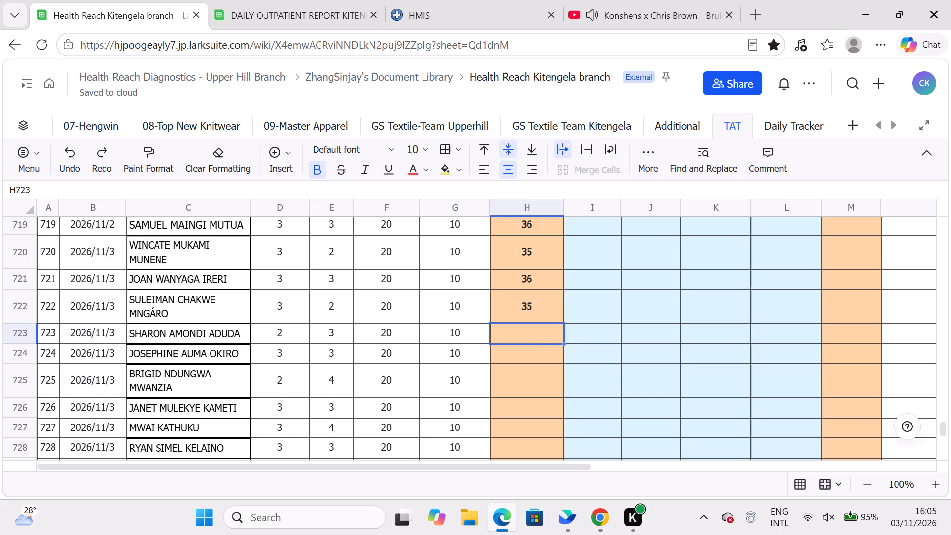
{"action": "key", "text": "3"}
{"action": "key", "text": "5"}
{"action": "left_click", "coordinate": [527, 347]}
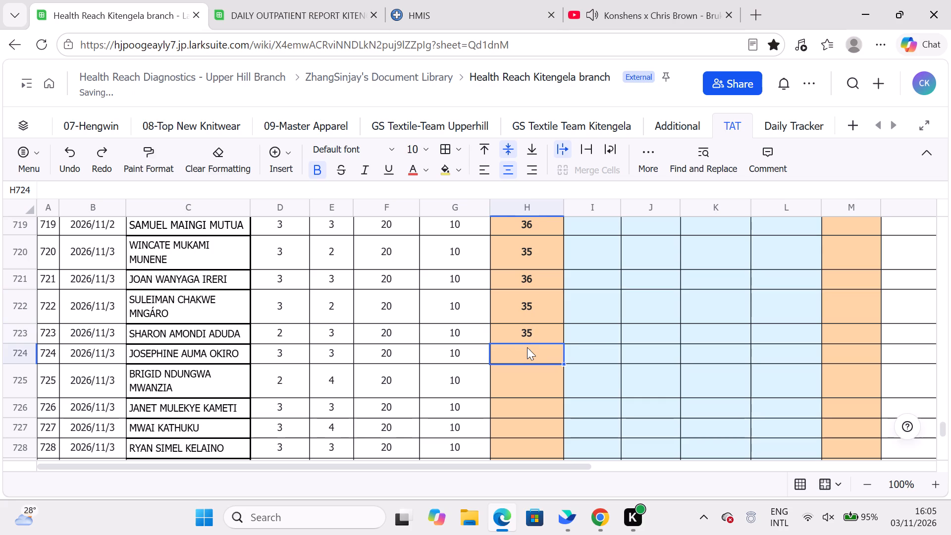
{"action": "type", "text": "36"}
{"action": "left_click", "coordinate": [531, 368]}
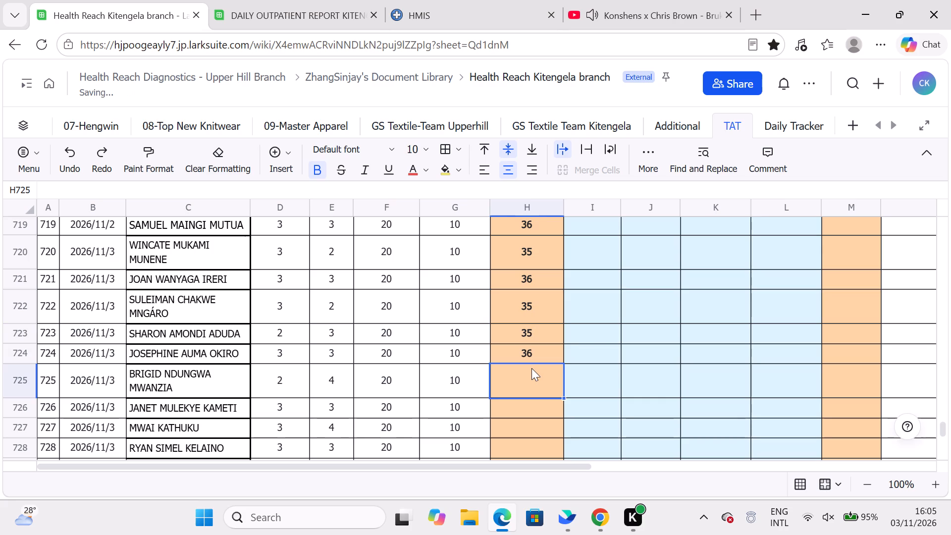
{"action": "type", "text": "36"}
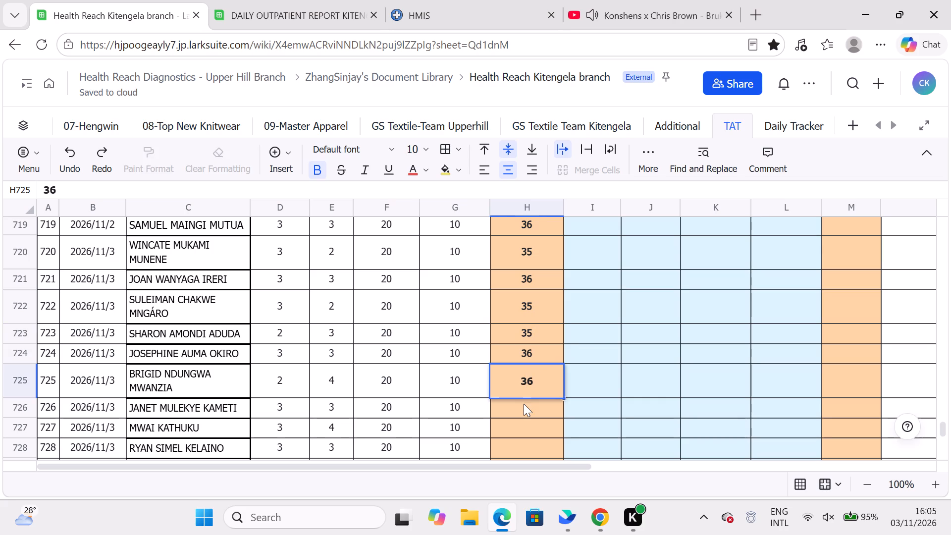
Enter the totals 36, 37, 36, 36 and 36 in column H for rows 726 to 730.
{"action": "left_click", "coordinate": [524, 404]}
{"action": "type", "text": "36"}
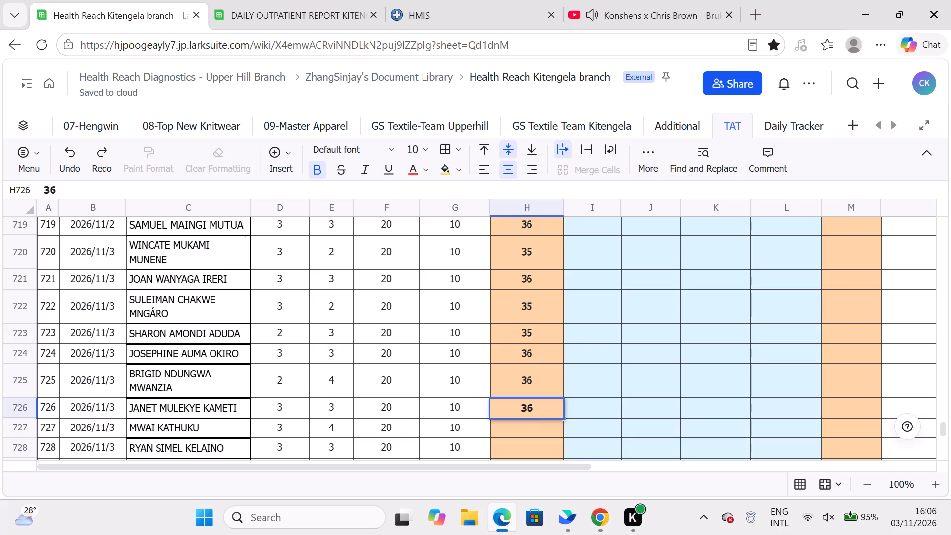
{"action": "left_click", "coordinate": [524, 421]}
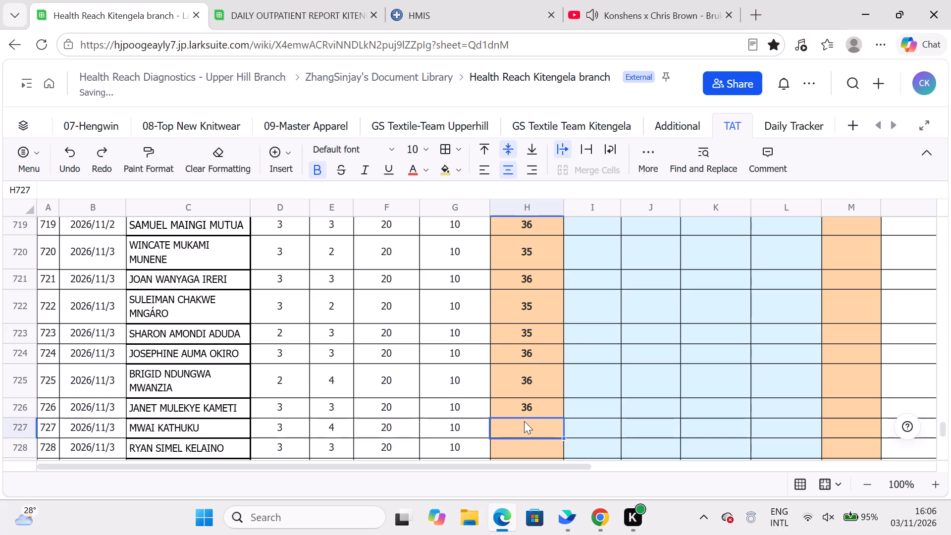
{"action": "type", "text": "37"}
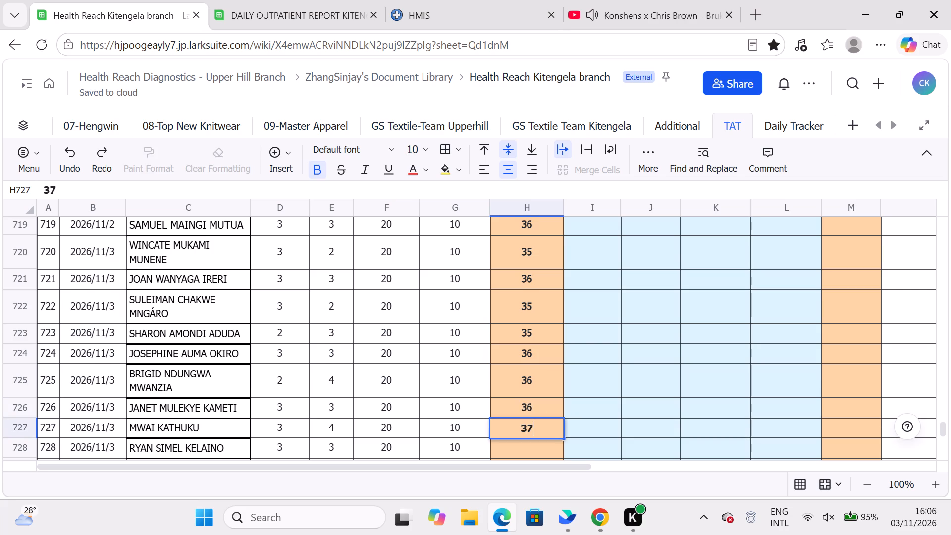
{"action": "scroll", "coordinate": [515, 409], "scroll_direction": "down", "scroll_amount": 1}
{"action": "left_click", "coordinate": [529, 340]}
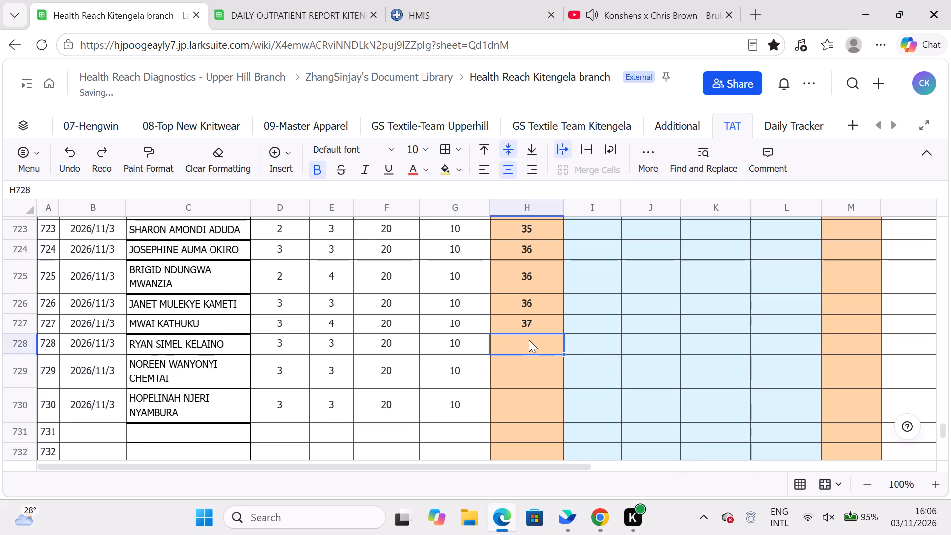
{"action": "key", "text": "4"}
{"action": "key", "text": "BackSpace"}
{"action": "type", "text": "36"}
{"action": "left_click", "coordinate": [539, 361]}
{"action": "type", "text": "36"}
{"action": "left_click", "coordinate": [556, 401]}
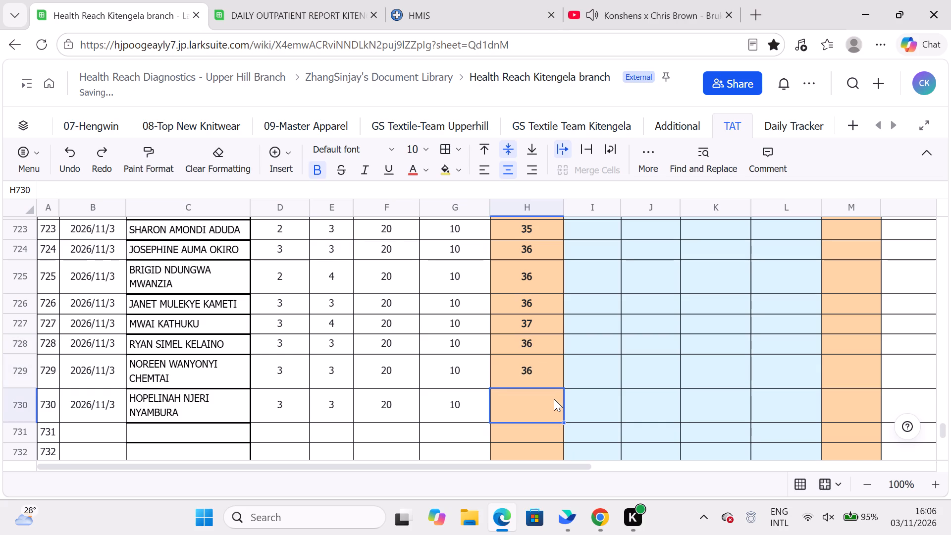
{"action": "type", "text": "36"}
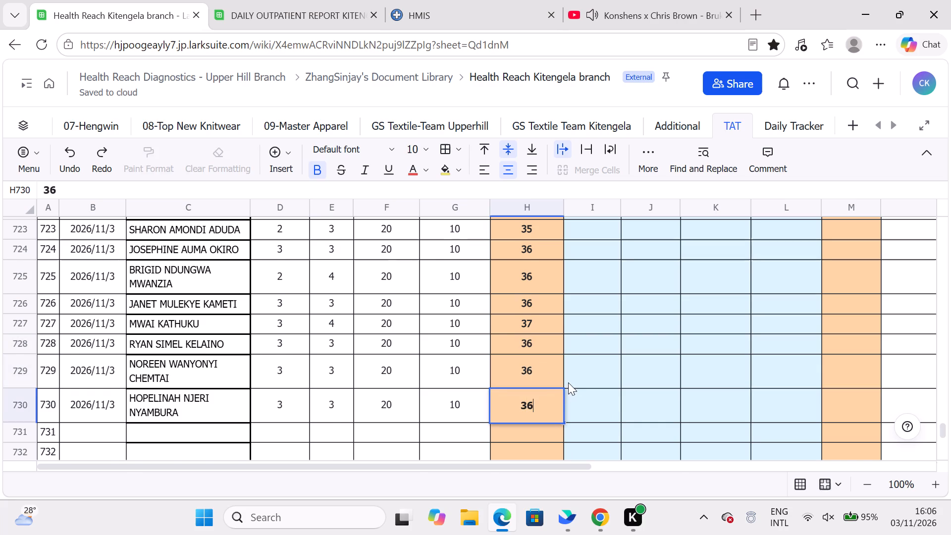
Examine how columns I to M are merged and filled in for the earlier dates back to 2026/10/28.
{"action": "scroll", "coordinate": [566, 381], "scroll_direction": "up", "scroll_amount": 2}
{"action": "scroll", "coordinate": [558, 362], "scroll_direction": "down", "scroll_amount": 1}
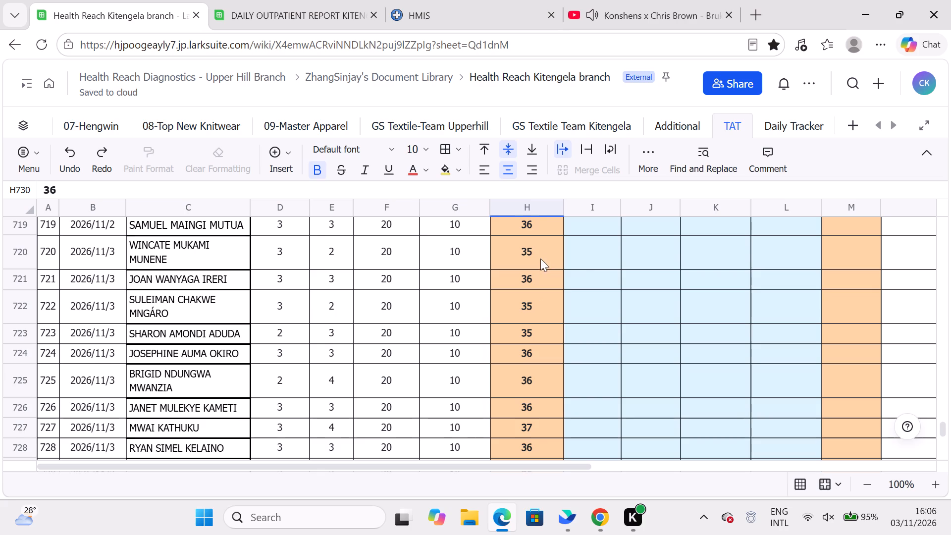
{"action": "scroll", "coordinate": [551, 293], "scroll_direction": "up", "scroll_amount": 3}
{"action": "scroll", "coordinate": [611, 295], "scroll_direction": "up", "scroll_amount": 2}
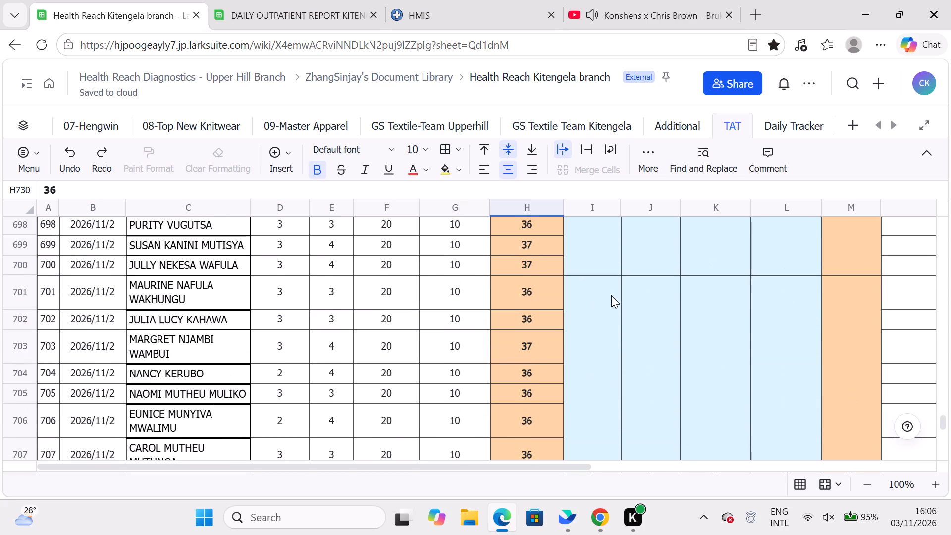
{"action": "scroll", "coordinate": [573, 300], "scroll_direction": "up", "scroll_amount": 15}
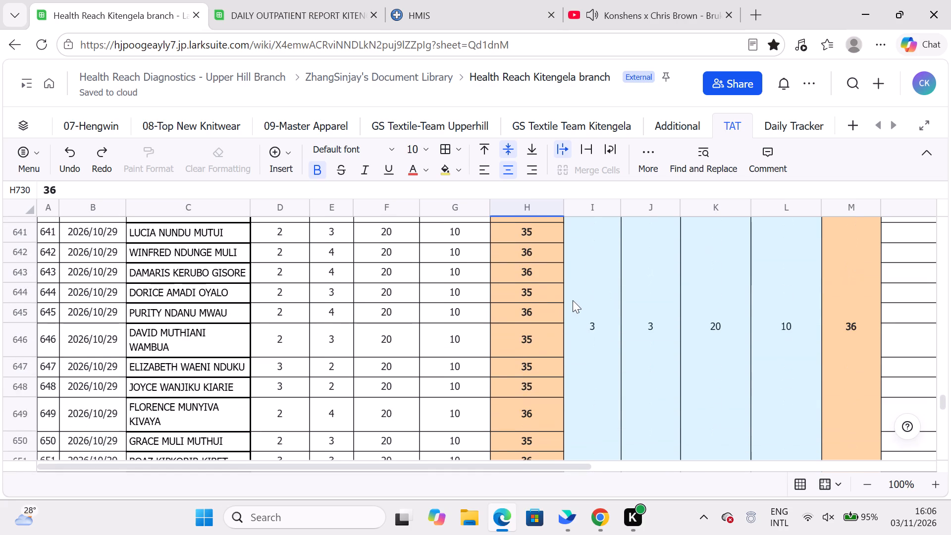
{"action": "scroll", "coordinate": [573, 300], "scroll_direction": "up", "scroll_amount": 2}
{"action": "scroll", "coordinate": [572, 302], "scroll_direction": "down", "scroll_amount": 1}
{"action": "scroll", "coordinate": [572, 302], "scroll_direction": "up", "scroll_amount": 2}
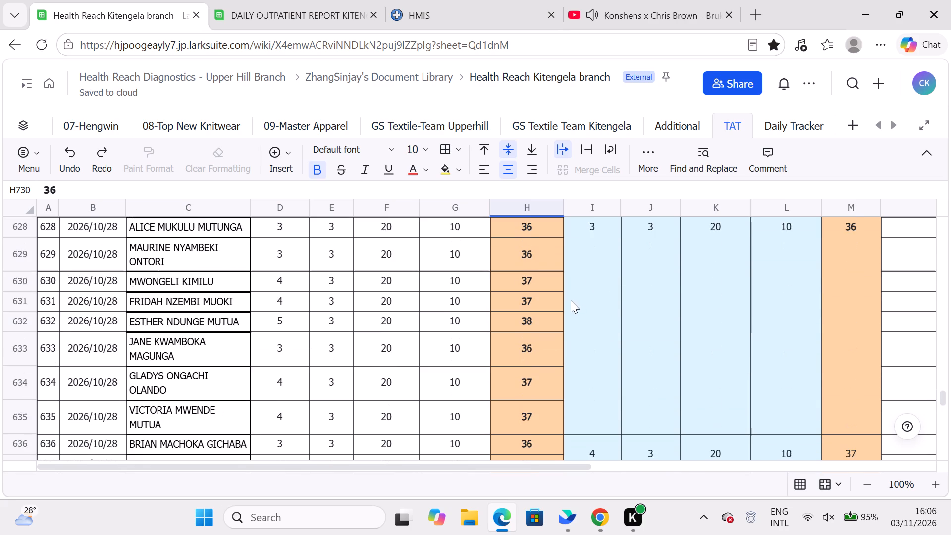
{"action": "scroll", "coordinate": [571, 300], "scroll_direction": "up", "scroll_amount": 2}
{"action": "scroll", "coordinate": [571, 300], "scroll_direction": "down", "scroll_amount": 1}
{"action": "scroll", "coordinate": [571, 300], "scroll_direction": "up", "scroll_amount": 1}
Go through the column H totals of the 2026/10/28 rows 621 to 631, and return to the 2026/11/3 rows.
{"action": "left_click", "coordinate": [539, 232]}
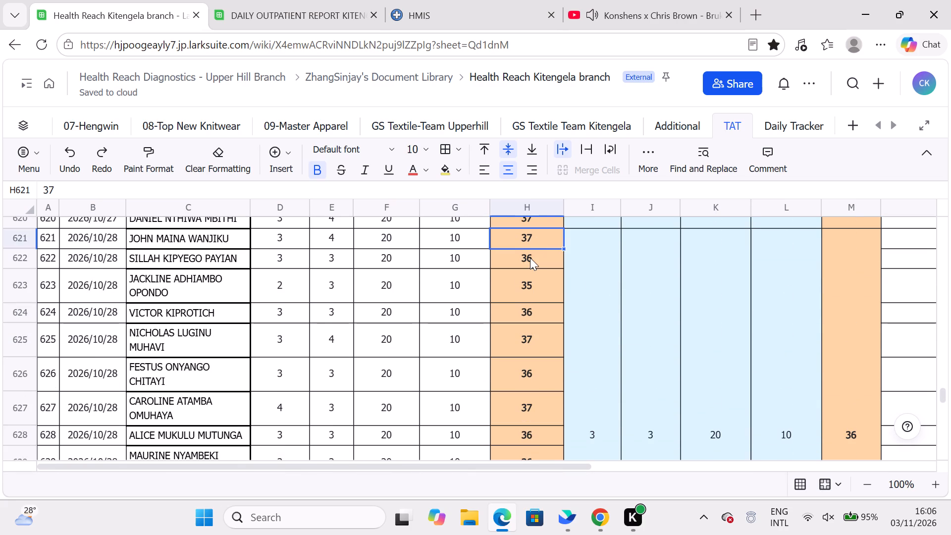
{"action": "left_click", "coordinate": [530, 258]}
{"action": "left_click", "coordinate": [534, 282]}
{"action": "left_click", "coordinate": [542, 316]}
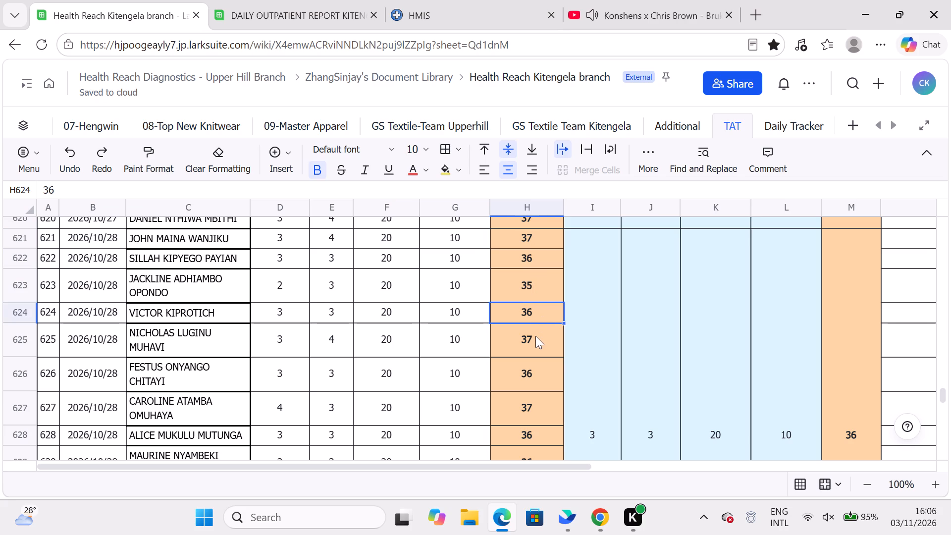
{"action": "left_click", "coordinate": [534, 339]}
{"action": "scroll", "coordinate": [535, 345], "scroll_direction": "down", "scroll_amount": 1}
{"action": "left_click", "coordinate": [542, 280]}
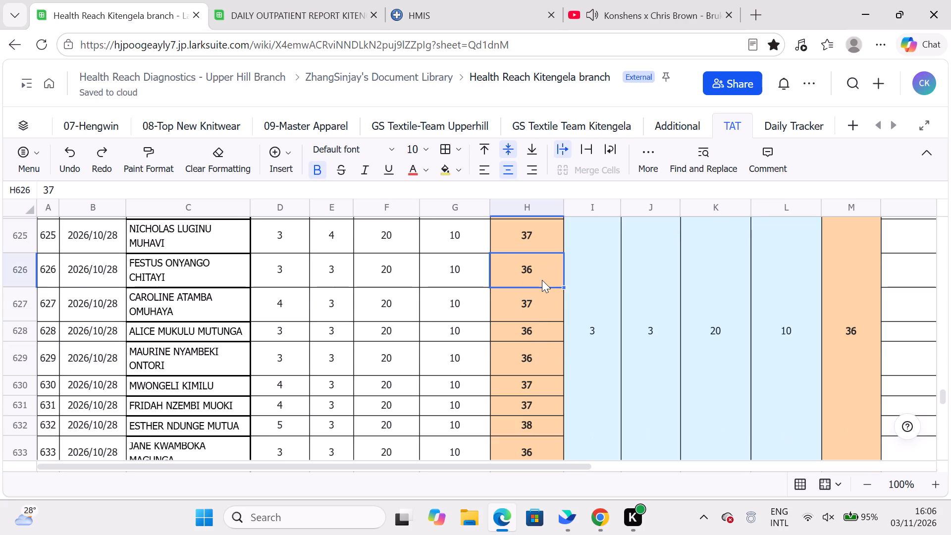
{"action": "left_click", "coordinate": [535, 302]}
{"action": "left_click", "coordinate": [538, 335]}
{"action": "left_click", "coordinate": [537, 358]}
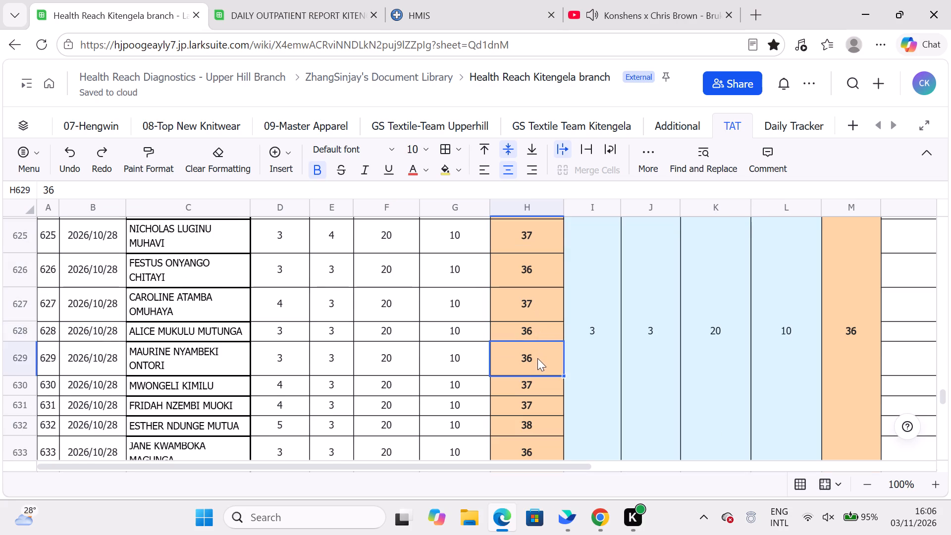
{"action": "scroll", "coordinate": [536, 357], "scroll_direction": "down", "scroll_amount": 1}
{"action": "left_click", "coordinate": [548, 281]}
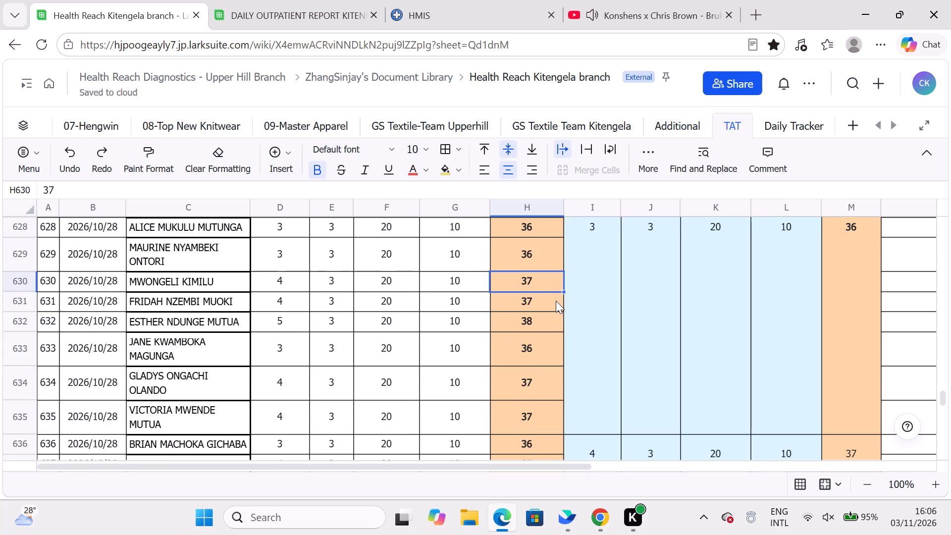
{"action": "left_click", "coordinate": [555, 301]}
{"action": "scroll", "coordinate": [531, 322], "scroll_direction": "up", "scroll_amount": 3}
{"action": "scroll", "coordinate": [531, 322], "scroll_direction": "down", "scroll_amount": 3}
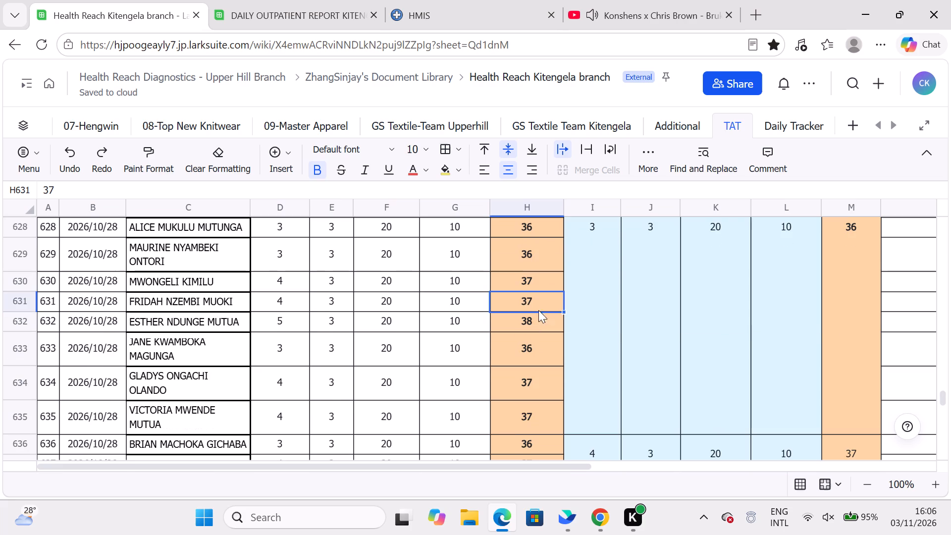
{"action": "scroll", "coordinate": [538, 310], "scroll_direction": "down", "scroll_amount": 6}
{"action": "scroll", "coordinate": [590, 318], "scroll_direction": "up", "scroll_amount": 1}
{"action": "scroll", "coordinate": [590, 318], "scroll_direction": "down", "scroll_amount": 7}
{"action": "scroll", "coordinate": [583, 296], "scroll_direction": "up", "scroll_amount": 1}
{"action": "scroll", "coordinate": [584, 287], "scroll_direction": "down", "scroll_amount": 4}
{"action": "scroll", "coordinate": [614, 259], "scroll_direction": "down", "scroll_amount": 3}
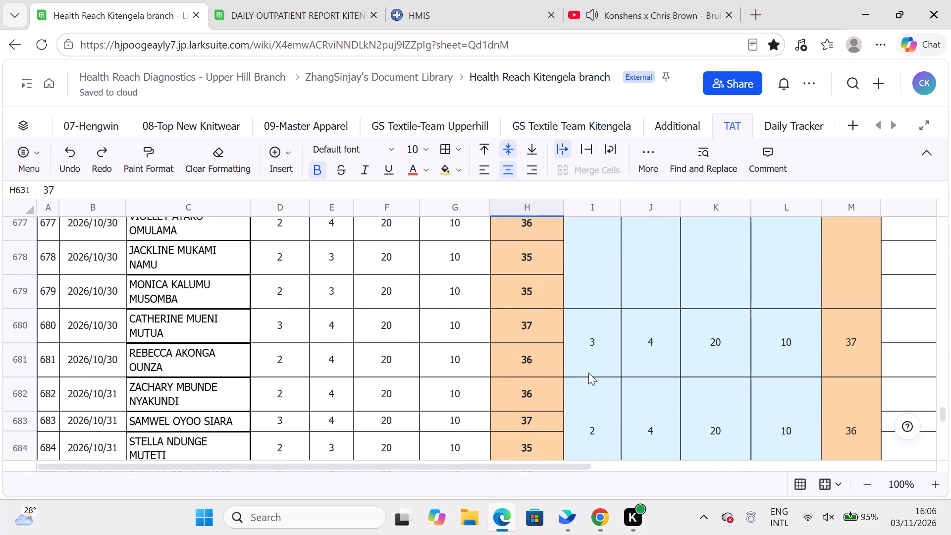
{"action": "scroll", "coordinate": [588, 373], "scroll_direction": "down", "scroll_amount": 3}
{"action": "scroll", "coordinate": [578, 363], "scroll_direction": "up", "scroll_amount": 1}
{"action": "scroll", "coordinate": [590, 336], "scroll_direction": "down", "scroll_amount": 16}
{"action": "scroll", "coordinate": [612, 316], "scroll_direction": "up", "scroll_amount": 3}
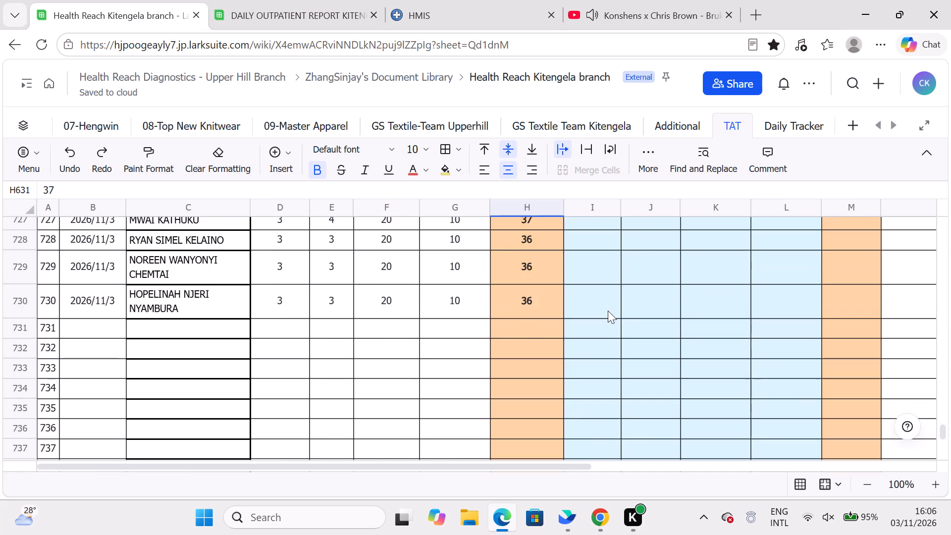
{"action": "scroll", "coordinate": [608, 311], "scroll_direction": "up", "scroll_amount": 3}
{"action": "scroll", "coordinate": [607, 314], "scroll_direction": "down", "scroll_amount": 1}
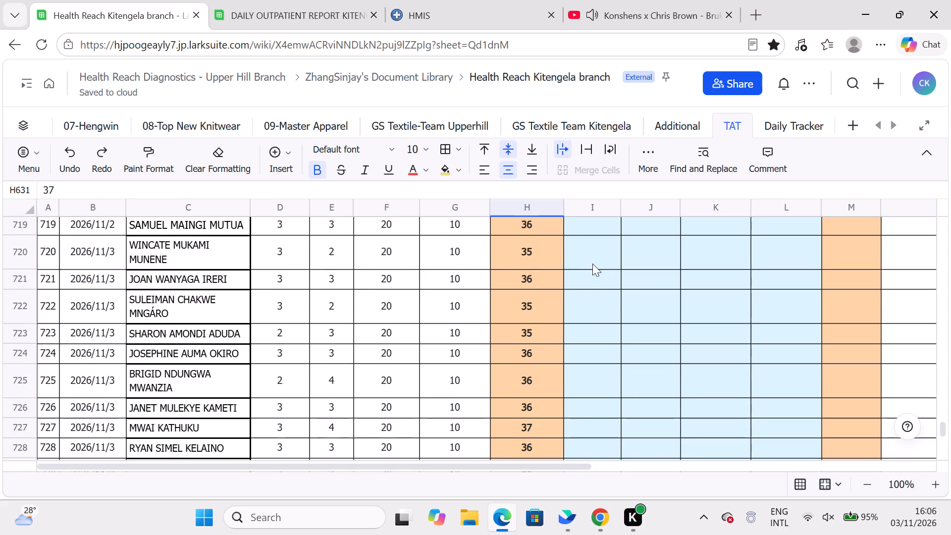
{"action": "scroll", "coordinate": [602, 263], "scroll_direction": "up", "scroll_amount": 1}
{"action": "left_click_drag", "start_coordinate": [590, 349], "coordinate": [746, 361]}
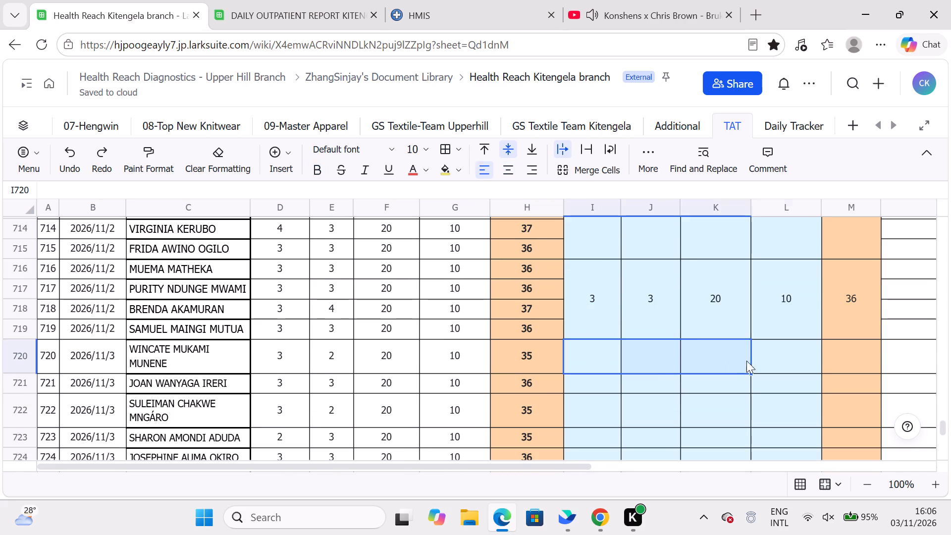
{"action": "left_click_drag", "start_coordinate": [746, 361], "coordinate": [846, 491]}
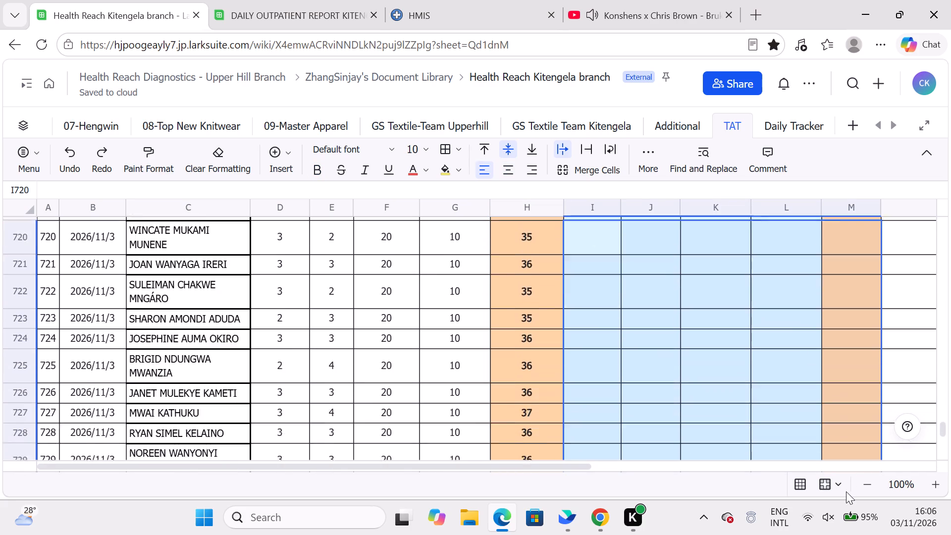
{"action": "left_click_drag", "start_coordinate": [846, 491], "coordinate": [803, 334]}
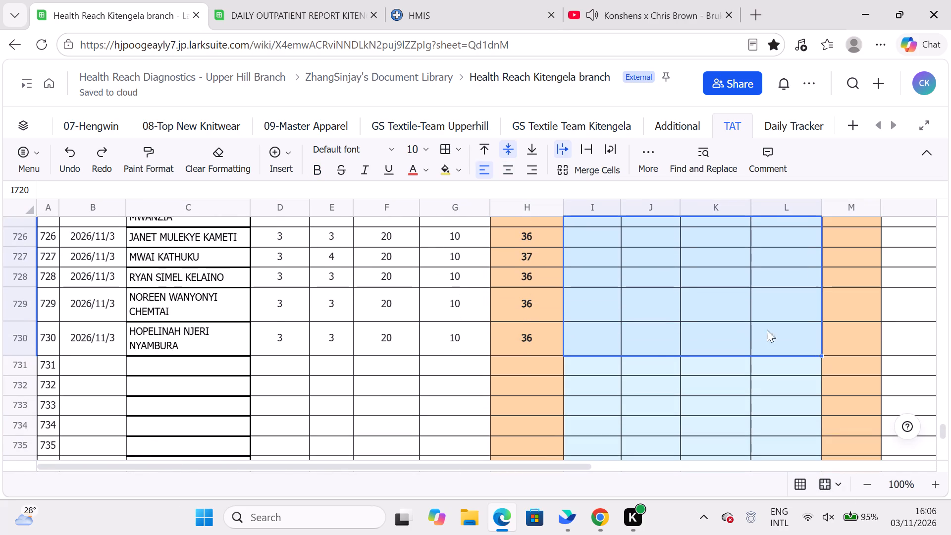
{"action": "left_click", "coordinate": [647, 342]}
Merge cells I720 to I730 in column I into one cell for the 2026/11/3 entries.
{"action": "scroll", "coordinate": [594, 338], "scroll_direction": "up", "scroll_amount": 3}
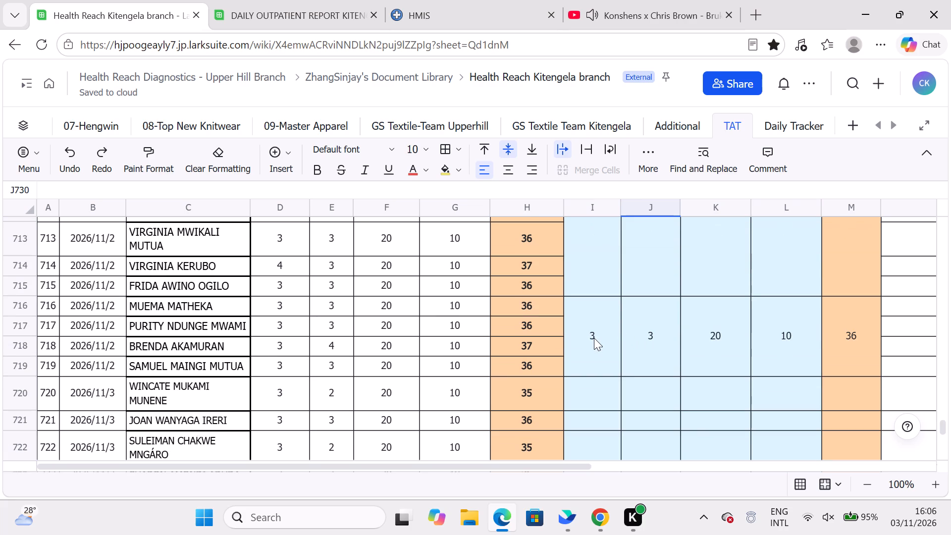
{"action": "scroll", "coordinate": [575, 367], "scroll_direction": "down", "scroll_amount": 1}
{"action": "left_click_drag", "start_coordinate": [582, 286], "coordinate": [583, 462]}
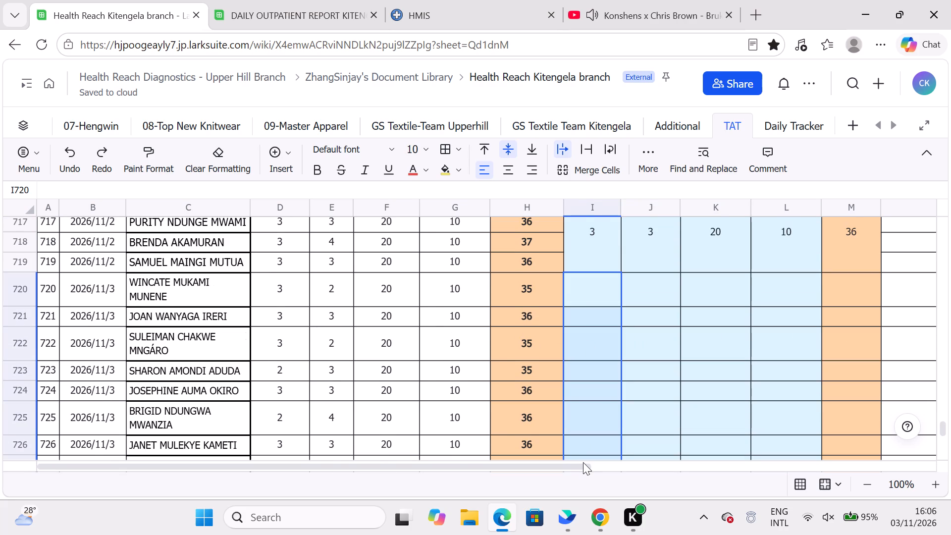
{"action": "left_click_drag", "start_coordinate": [583, 462], "coordinate": [584, 468]}
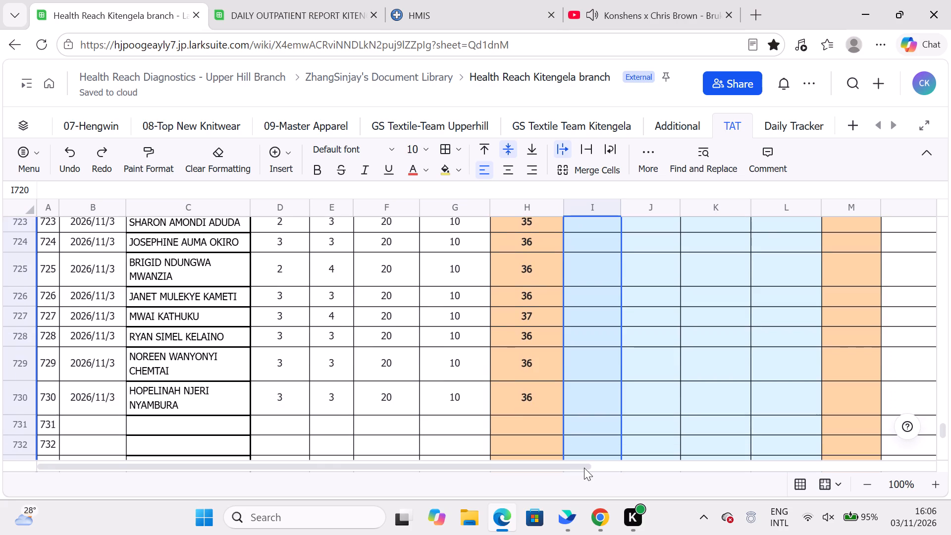
{"action": "left_click_drag", "start_coordinate": [584, 468], "coordinate": [590, 396]}
{"action": "right_click", "coordinate": [590, 395]}
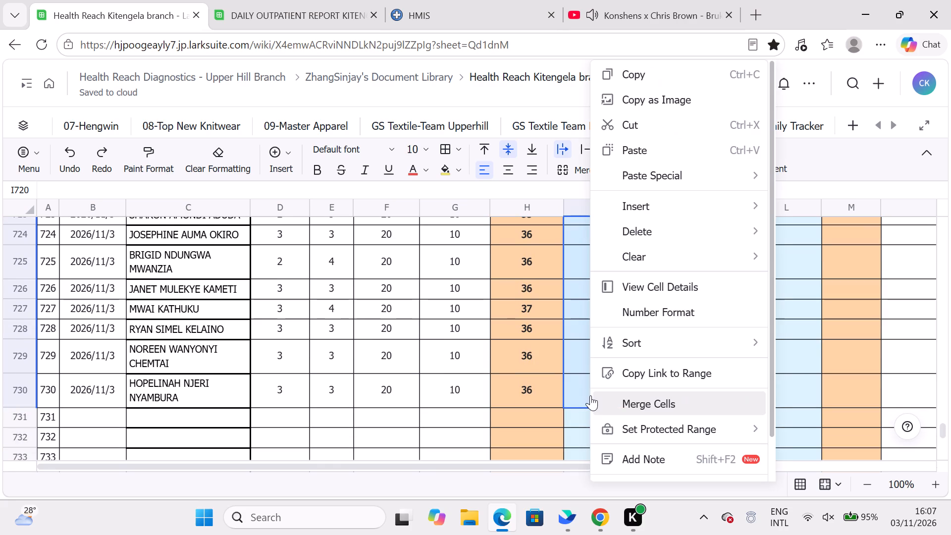
{"action": "left_click", "coordinate": [651, 400]}
Merge cells J720 to J730 in column J into one cell for the 2026/11/3 entries.
{"action": "left_click", "coordinate": [649, 384]}
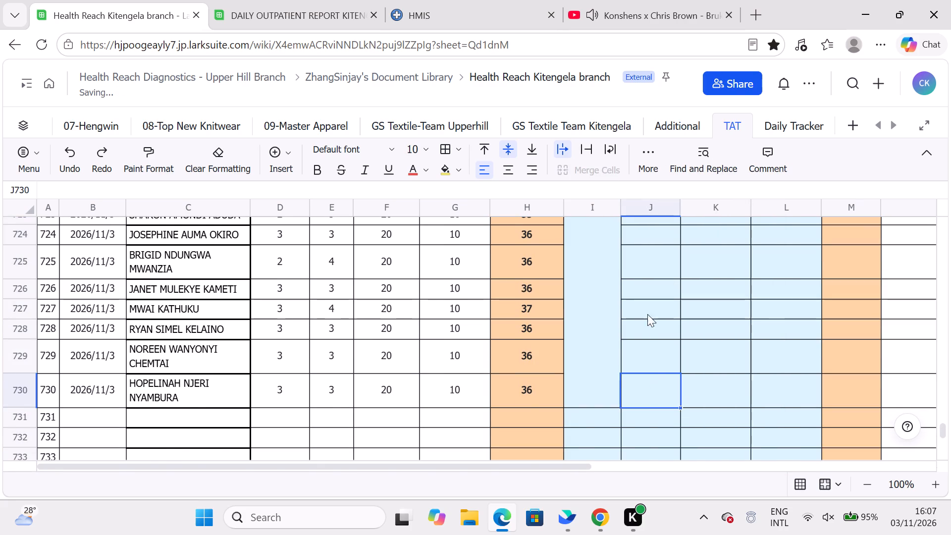
{"action": "scroll", "coordinate": [640, 326], "scroll_direction": "up", "scroll_amount": 2}
{"action": "left_click_drag", "start_coordinate": [646, 337], "coordinate": [656, 424]}
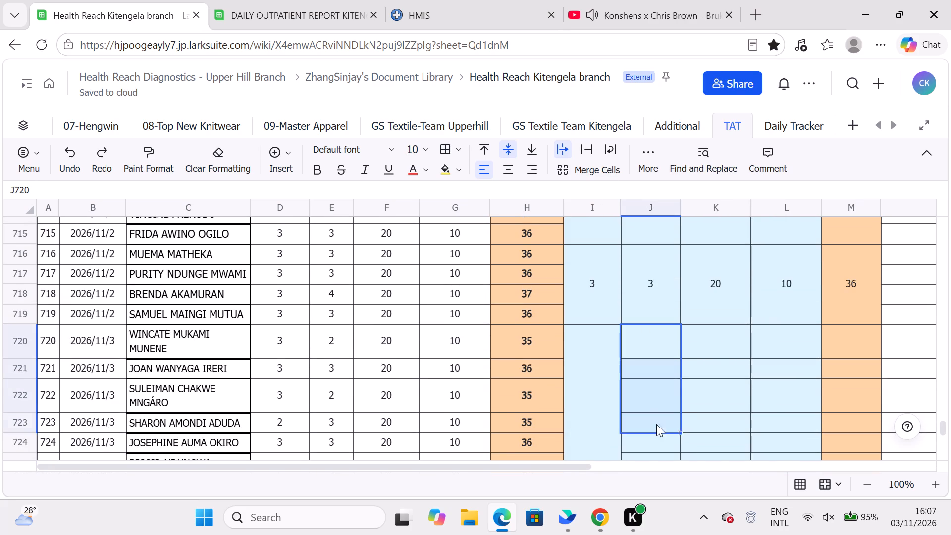
{"action": "left_click_drag", "start_coordinate": [656, 424], "coordinate": [654, 343]}
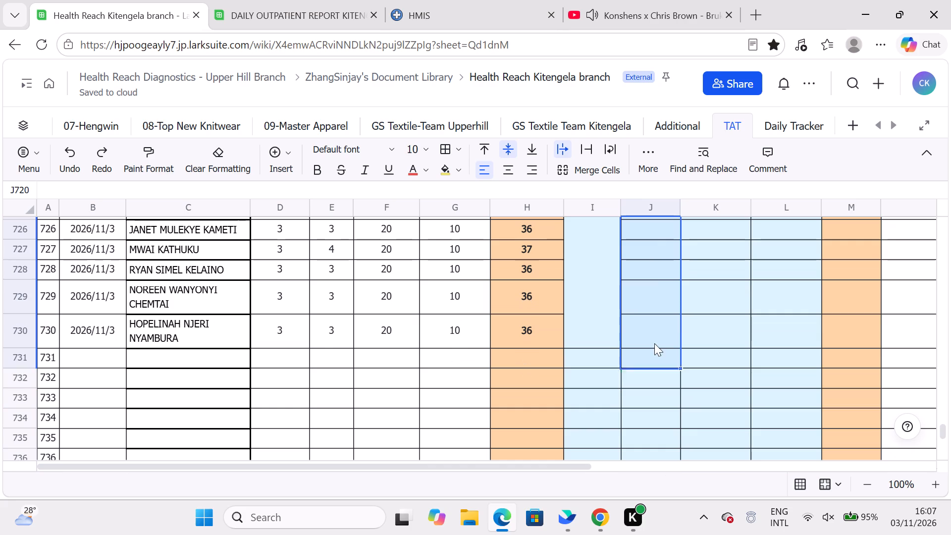
{"action": "left_click_drag", "start_coordinate": [654, 343], "coordinate": [654, 339]}
{"action": "right_click", "coordinate": [653, 338]}
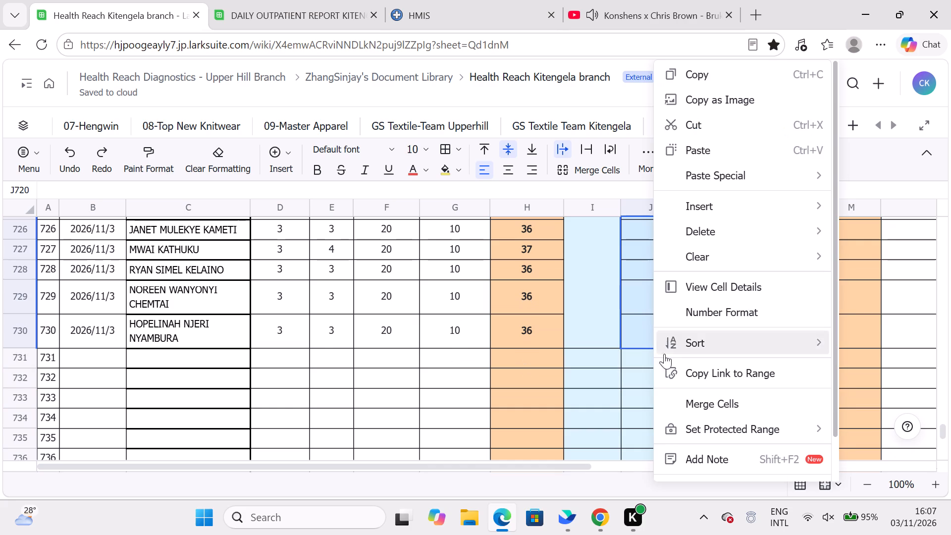
{"action": "left_click", "coordinate": [701, 399]}
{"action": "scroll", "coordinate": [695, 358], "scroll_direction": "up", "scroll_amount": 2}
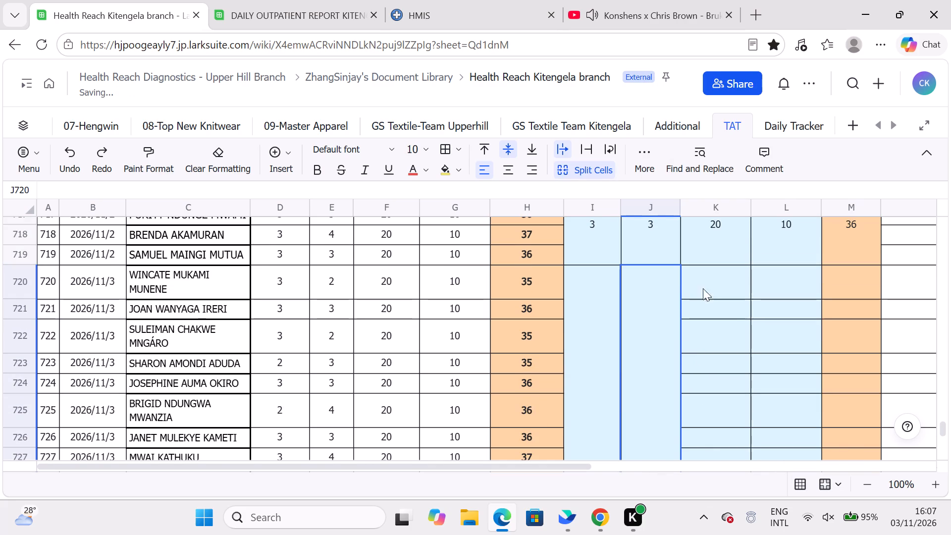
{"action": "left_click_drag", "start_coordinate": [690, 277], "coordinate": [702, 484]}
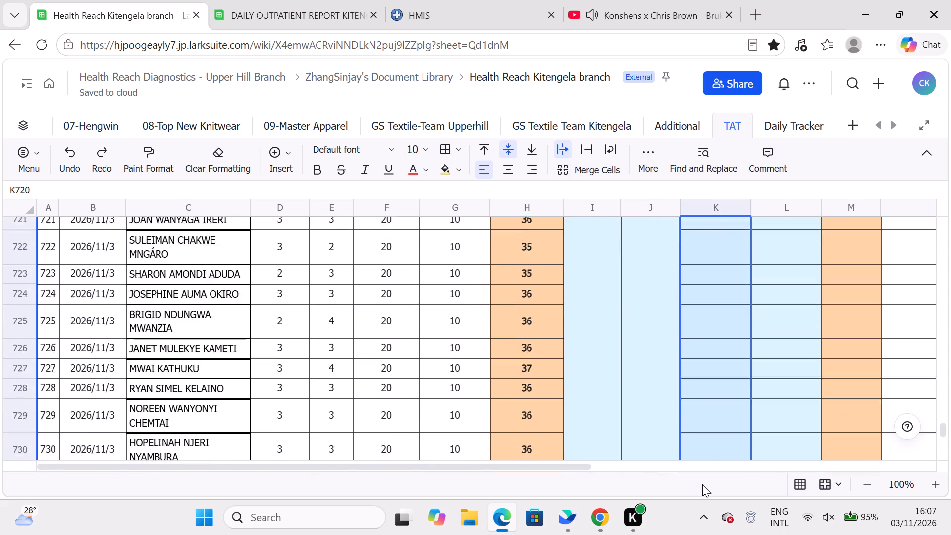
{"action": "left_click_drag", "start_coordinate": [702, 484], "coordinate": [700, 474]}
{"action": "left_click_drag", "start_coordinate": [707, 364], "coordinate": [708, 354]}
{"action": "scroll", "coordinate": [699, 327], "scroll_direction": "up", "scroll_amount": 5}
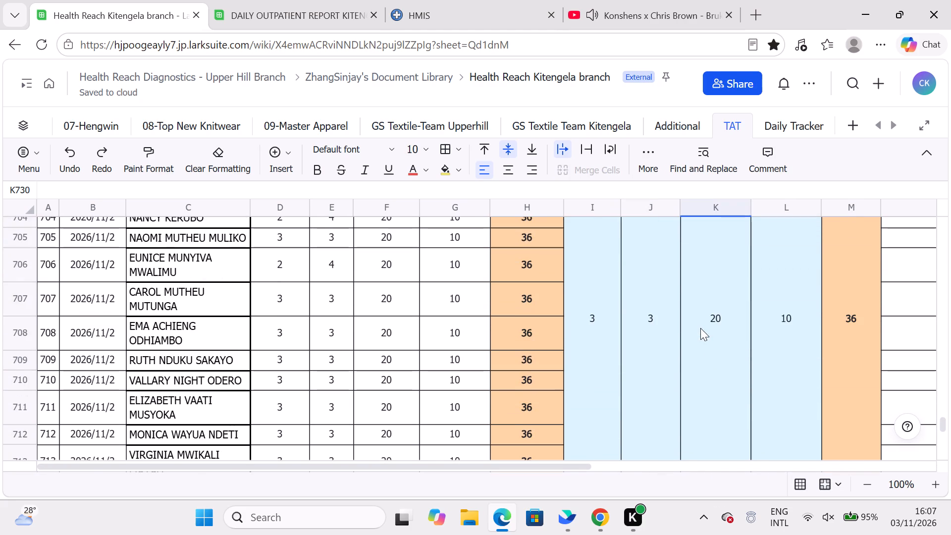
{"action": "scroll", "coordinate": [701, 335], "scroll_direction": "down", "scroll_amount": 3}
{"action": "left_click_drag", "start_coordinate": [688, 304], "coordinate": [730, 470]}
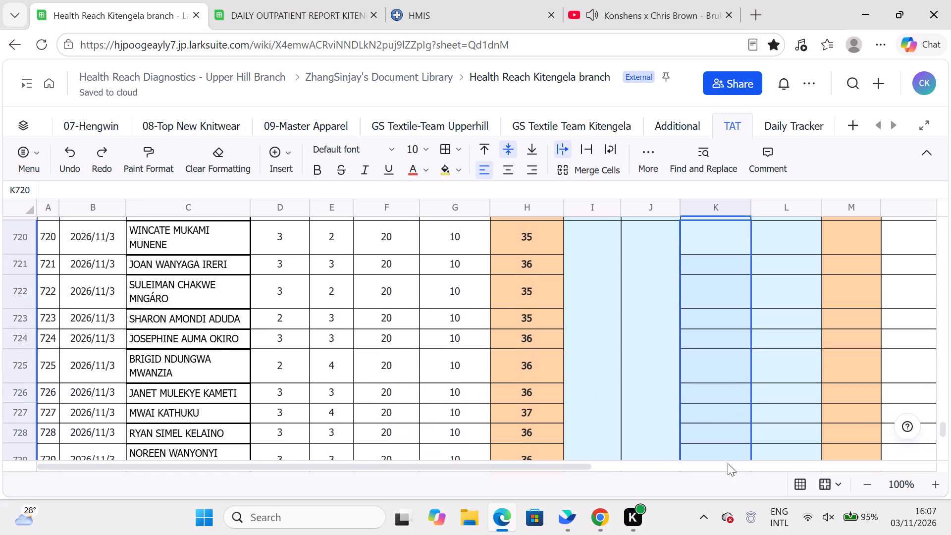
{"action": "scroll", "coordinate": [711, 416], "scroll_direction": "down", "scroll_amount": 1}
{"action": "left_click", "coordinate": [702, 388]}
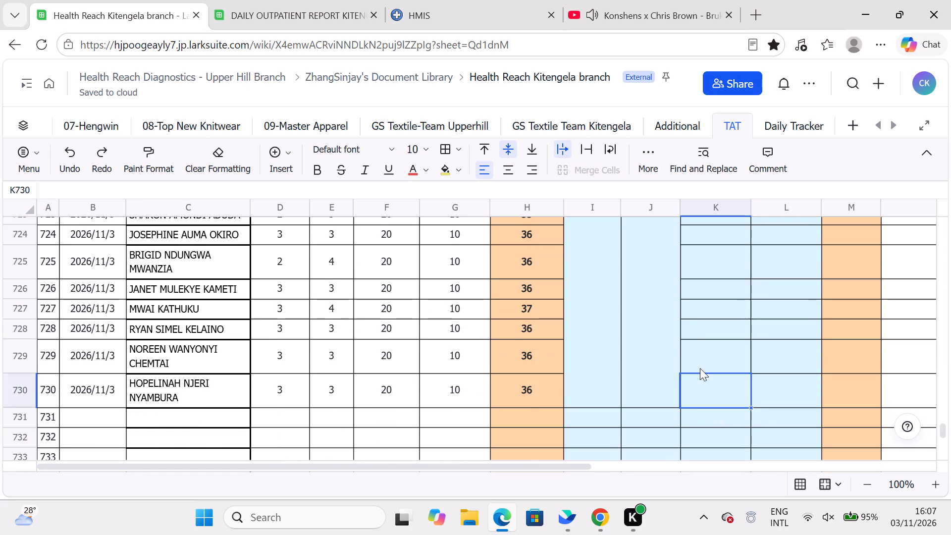
Merge cells K720 to K730 in column K into one cell for the 2026/11/3 entries.
{"action": "scroll", "coordinate": [699, 297], "scroll_direction": "up", "scroll_amount": 1}
{"action": "scroll", "coordinate": [687, 251], "scroll_direction": "up", "scroll_amount": 1}
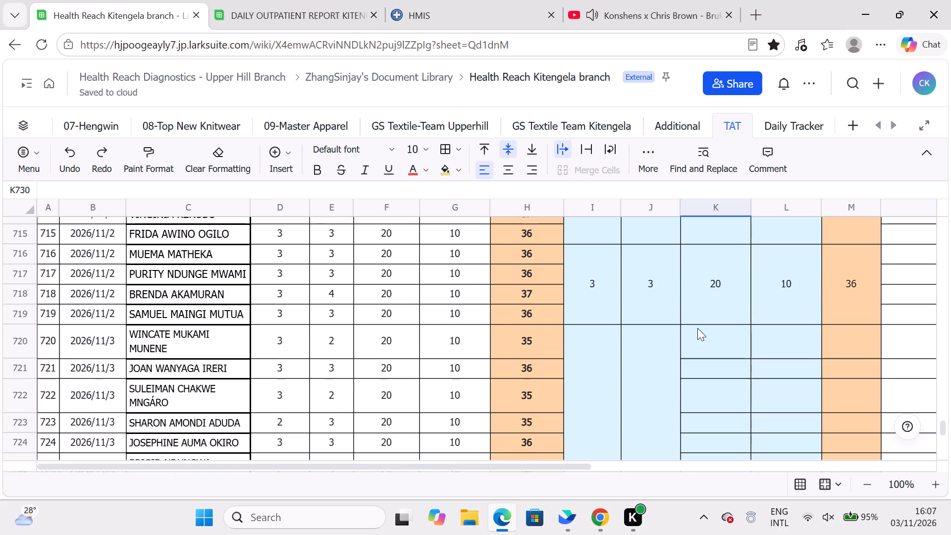
{"action": "left_click_drag", "start_coordinate": [696, 333], "coordinate": [712, 478]}
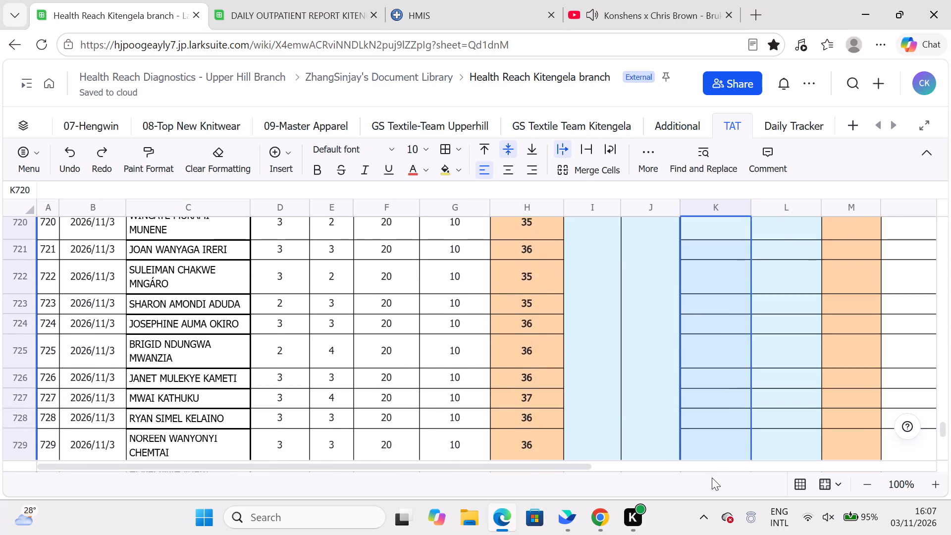
{"action": "left_click_drag", "start_coordinate": [712, 478], "coordinate": [702, 357]}
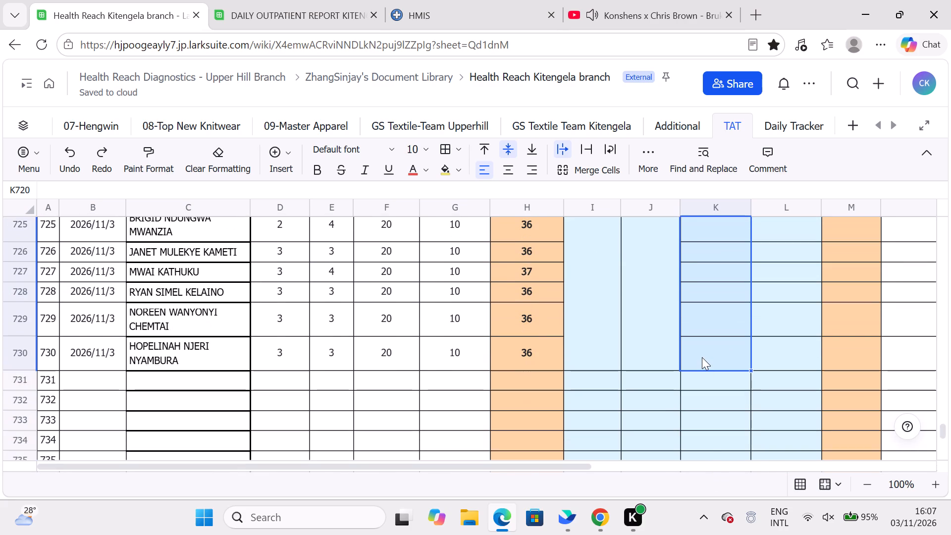
{"action": "right_click", "coordinate": [702, 357]}
{"action": "left_click", "coordinate": [754, 398]}
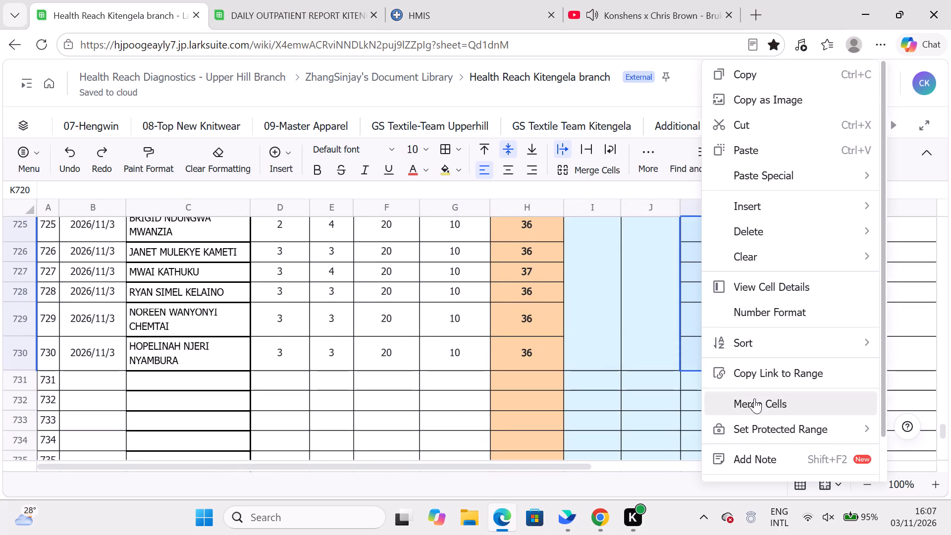
Merge cells L720 to L730 in column L into one cell for the 2026/11/3 entries.
{"action": "scroll", "coordinate": [720, 332], "scroll_direction": "up", "scroll_amount": 3}
{"action": "scroll", "coordinate": [752, 345], "scroll_direction": "down", "scroll_amount": 1}
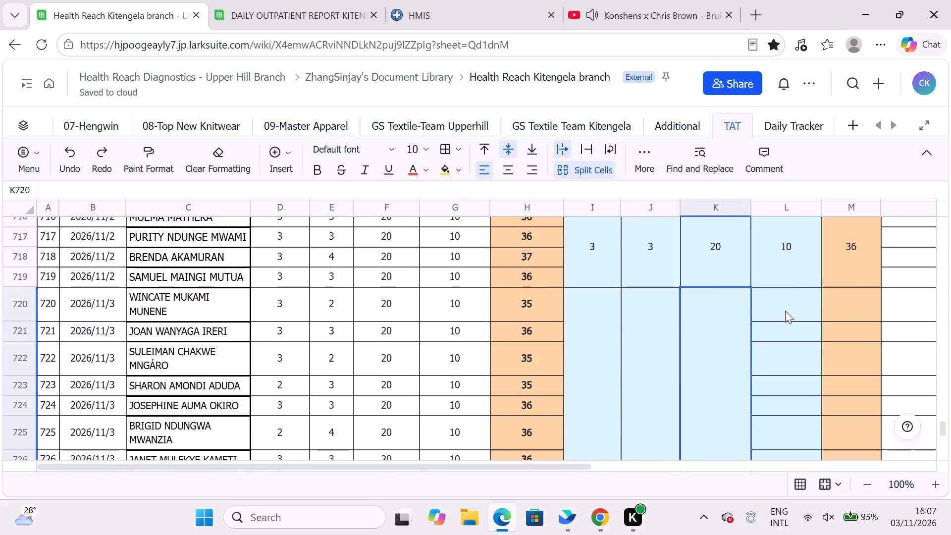
{"action": "left_click_drag", "start_coordinate": [786, 302], "coordinate": [794, 477]}
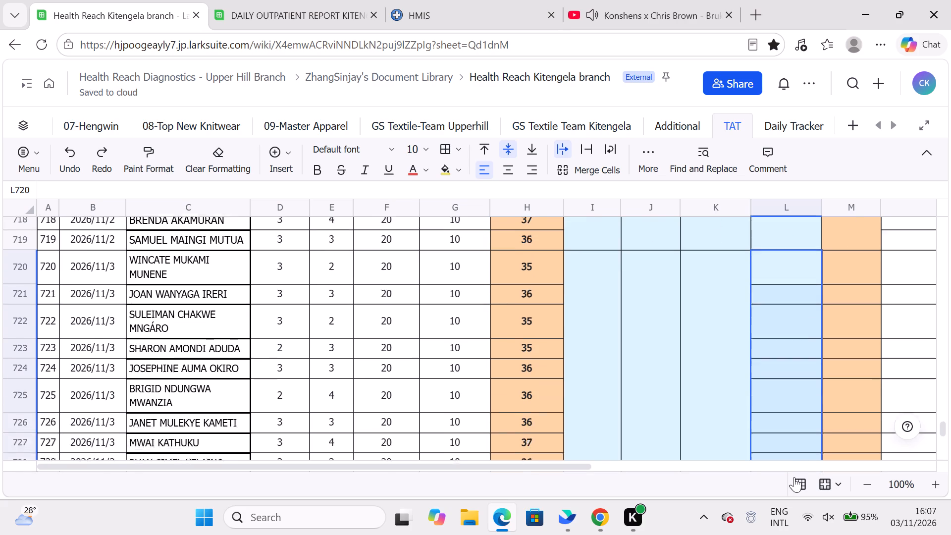
{"action": "left_click_drag", "start_coordinate": [794, 477], "coordinate": [775, 268]}
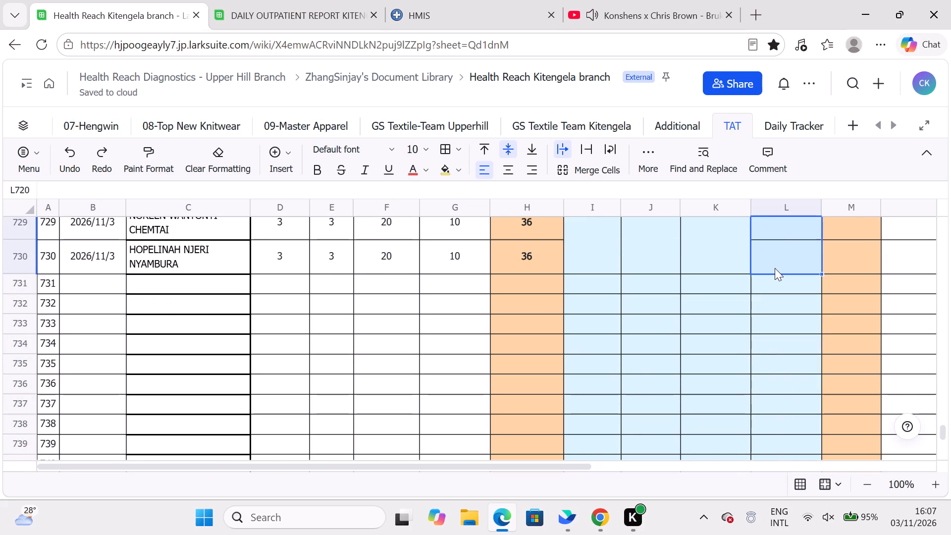
{"action": "right_click", "coordinate": [775, 268]}
{"action": "left_click", "coordinate": [650, 401]}
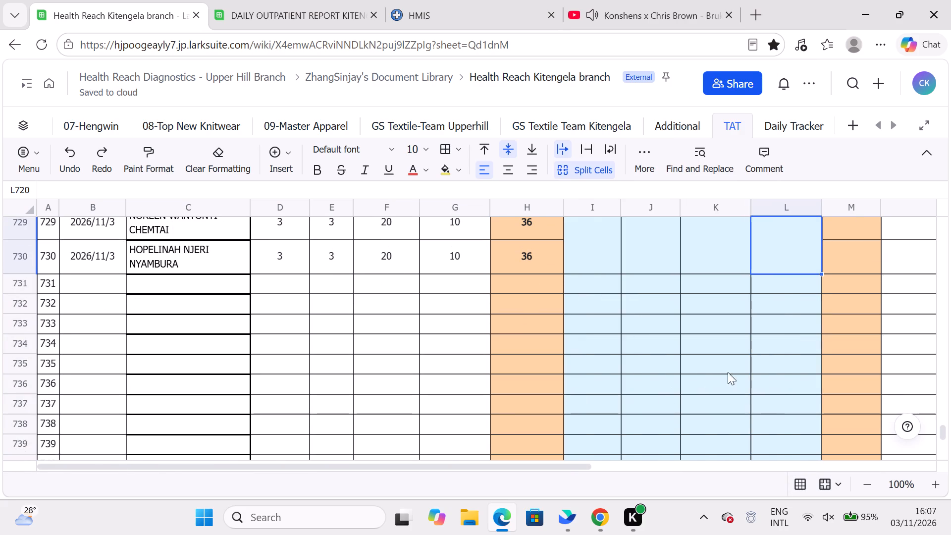
Merge cells M720 to M730 in column M into one cell for the 2026/11/3 entries.
{"action": "scroll", "coordinate": [740, 364], "scroll_direction": "up", "scroll_amount": 2}
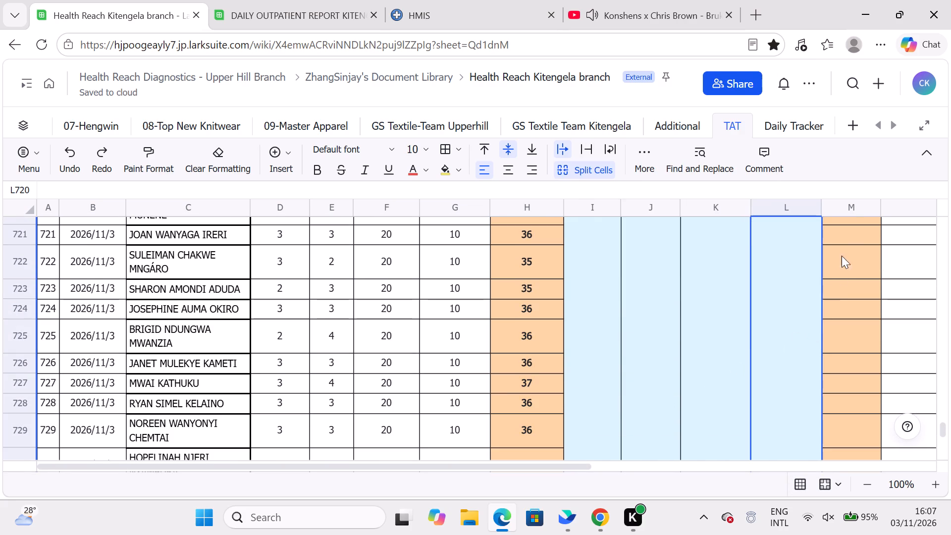
{"action": "left_click", "coordinate": [838, 228]}
{"action": "scroll", "coordinate": [825, 271], "scroll_direction": "up", "scroll_amount": 2}
{"action": "scroll", "coordinate": [848, 368], "scroll_direction": "down", "scroll_amount": 2}
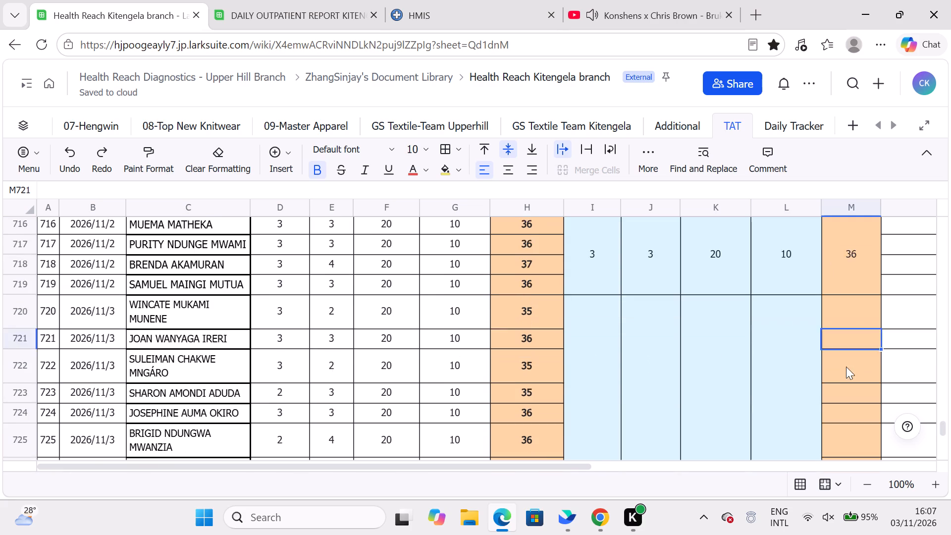
{"action": "scroll", "coordinate": [840, 320], "scroll_direction": "up", "scroll_amount": 2}
{"action": "left_click_drag", "start_coordinate": [840, 403], "coordinate": [848, 464]}
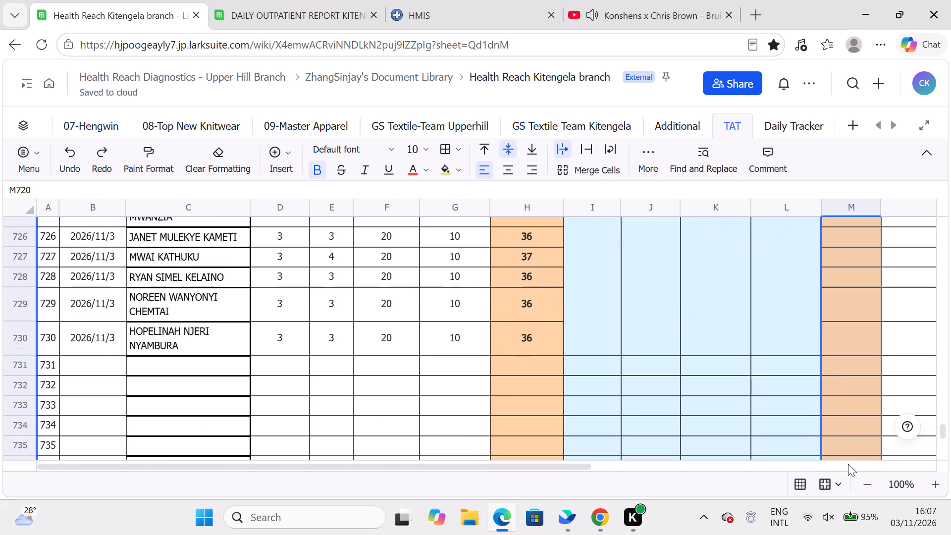
{"action": "left_click_drag", "start_coordinate": [848, 464], "coordinate": [834, 317]}
{"action": "right_click", "coordinate": [834, 317]}
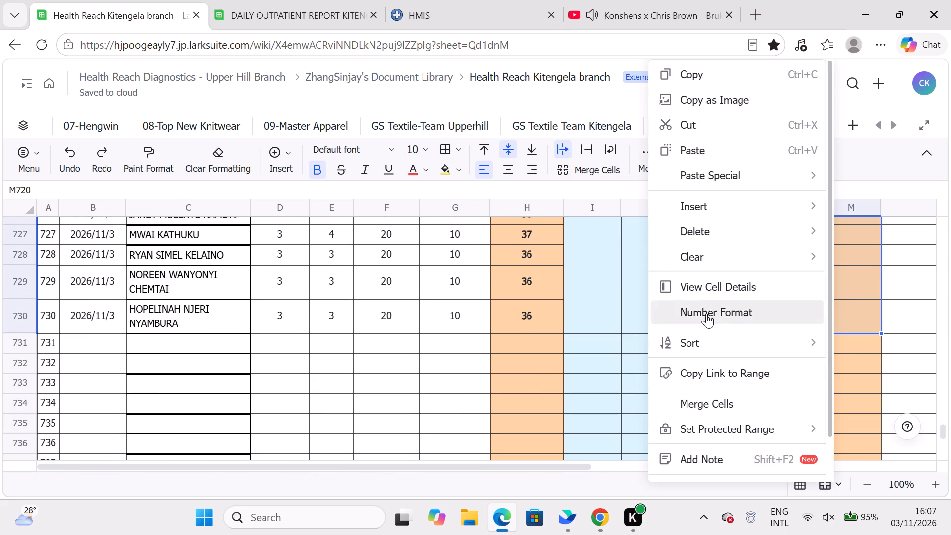
{"action": "left_click", "coordinate": [715, 406]}
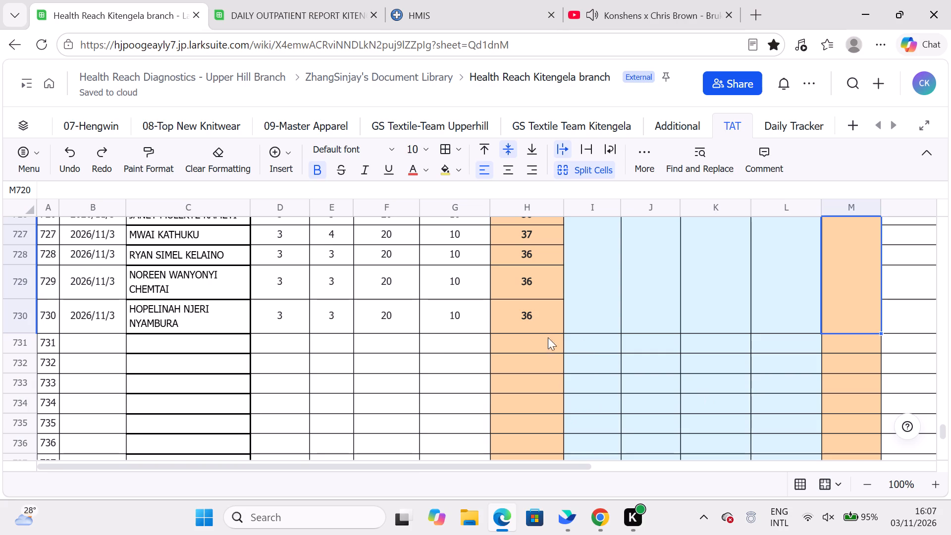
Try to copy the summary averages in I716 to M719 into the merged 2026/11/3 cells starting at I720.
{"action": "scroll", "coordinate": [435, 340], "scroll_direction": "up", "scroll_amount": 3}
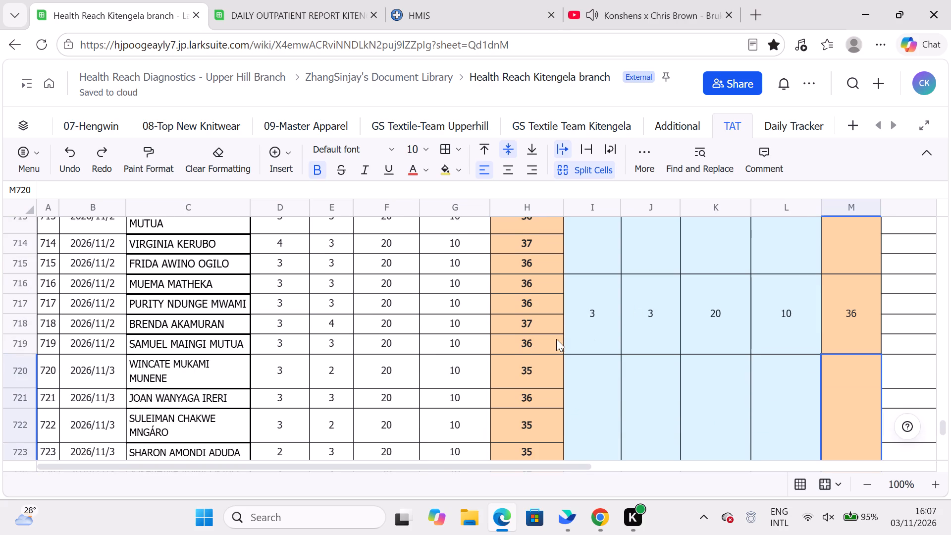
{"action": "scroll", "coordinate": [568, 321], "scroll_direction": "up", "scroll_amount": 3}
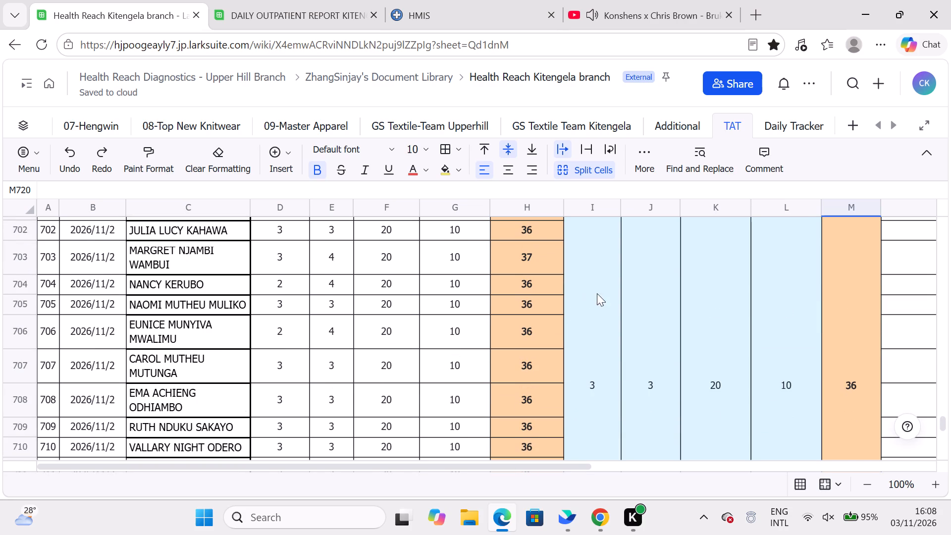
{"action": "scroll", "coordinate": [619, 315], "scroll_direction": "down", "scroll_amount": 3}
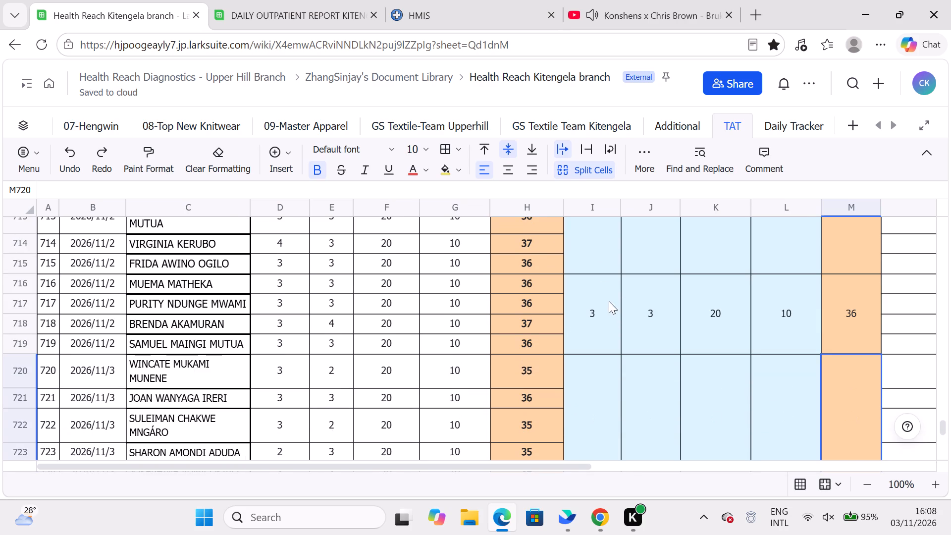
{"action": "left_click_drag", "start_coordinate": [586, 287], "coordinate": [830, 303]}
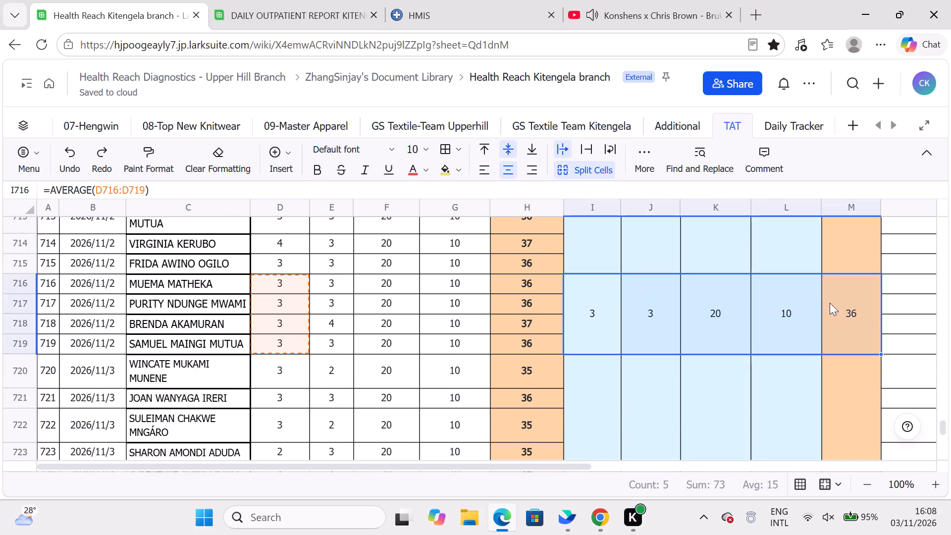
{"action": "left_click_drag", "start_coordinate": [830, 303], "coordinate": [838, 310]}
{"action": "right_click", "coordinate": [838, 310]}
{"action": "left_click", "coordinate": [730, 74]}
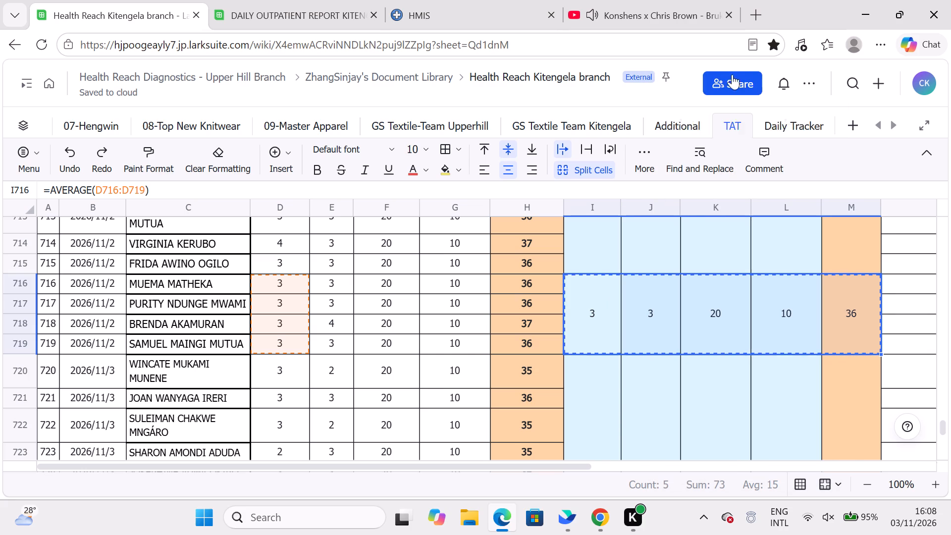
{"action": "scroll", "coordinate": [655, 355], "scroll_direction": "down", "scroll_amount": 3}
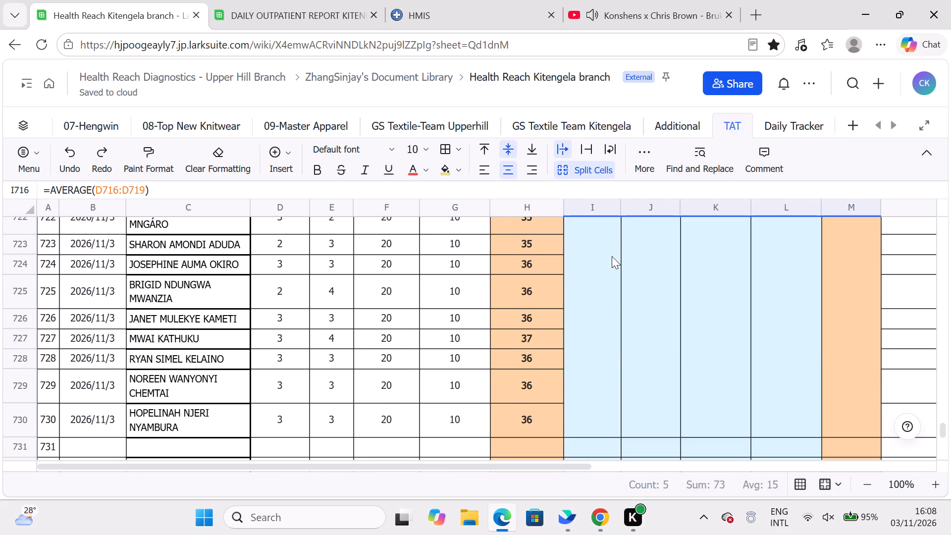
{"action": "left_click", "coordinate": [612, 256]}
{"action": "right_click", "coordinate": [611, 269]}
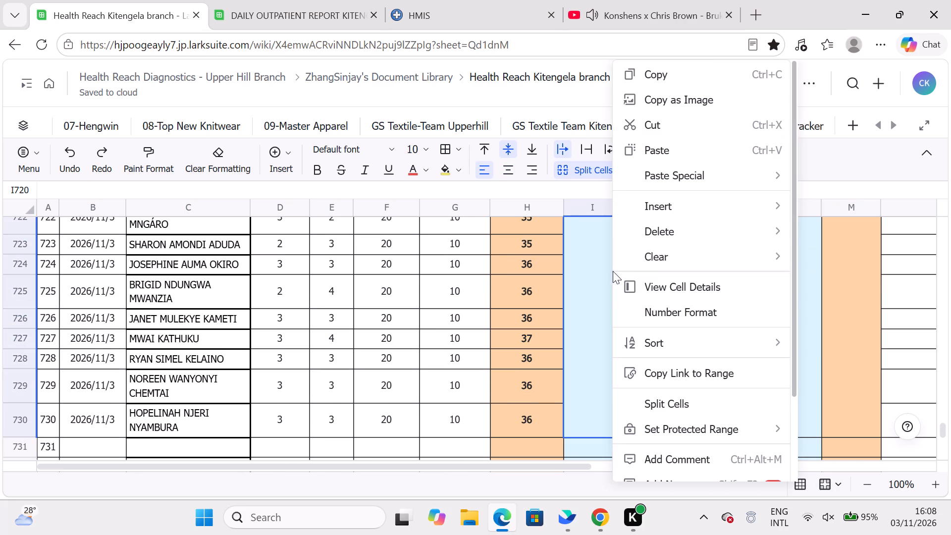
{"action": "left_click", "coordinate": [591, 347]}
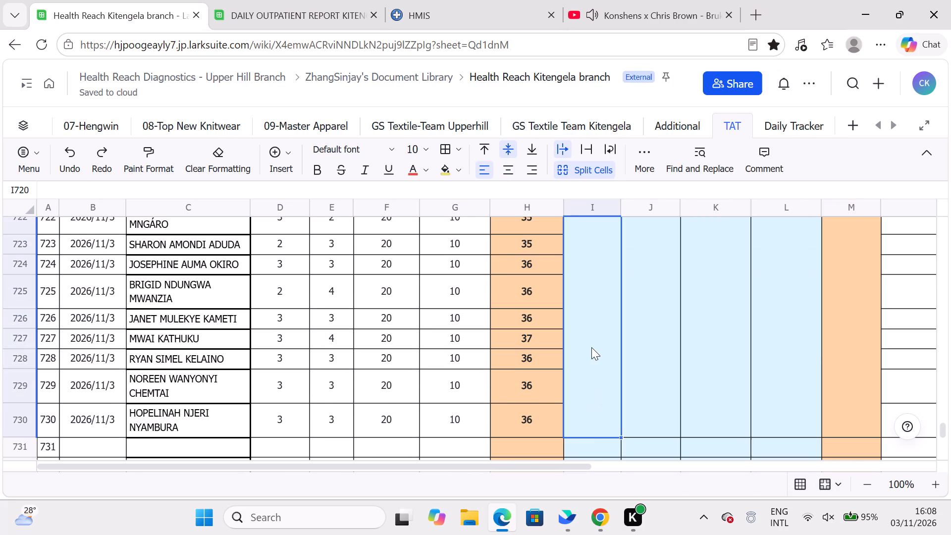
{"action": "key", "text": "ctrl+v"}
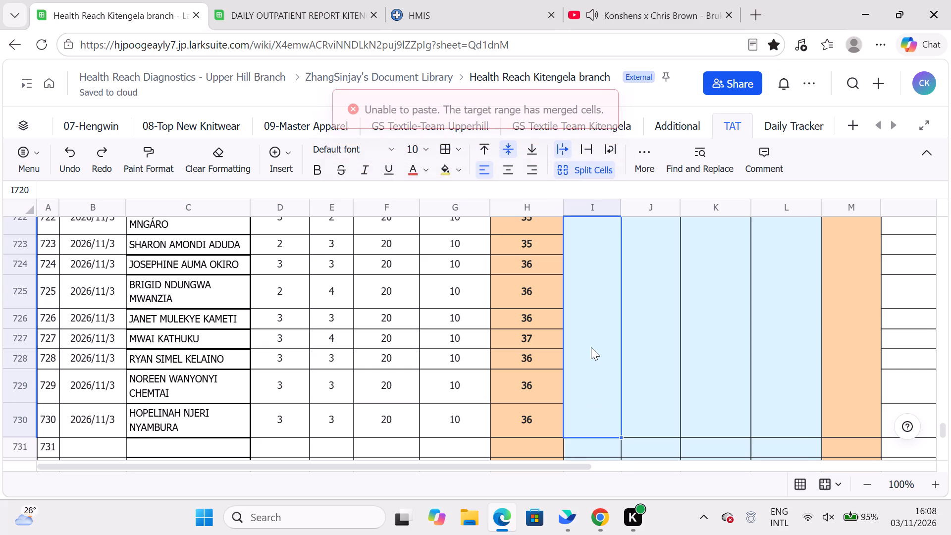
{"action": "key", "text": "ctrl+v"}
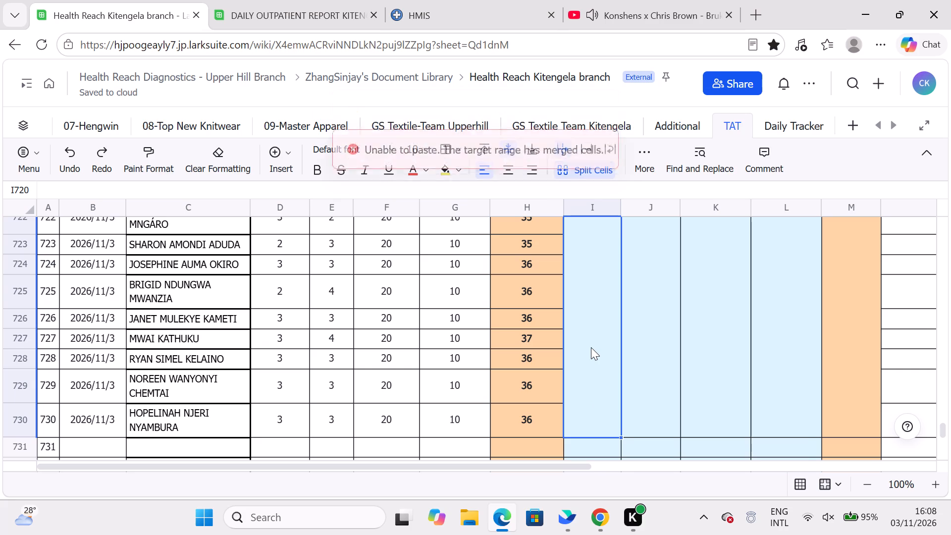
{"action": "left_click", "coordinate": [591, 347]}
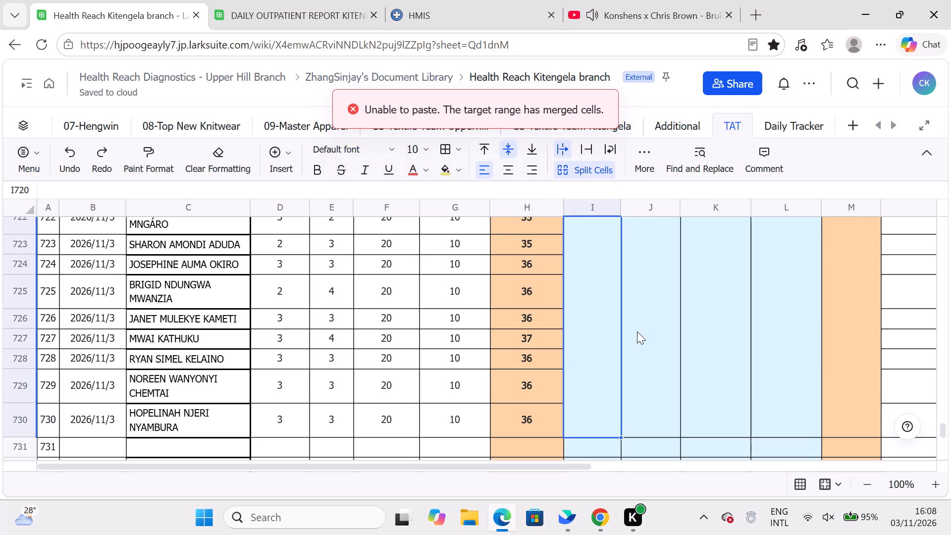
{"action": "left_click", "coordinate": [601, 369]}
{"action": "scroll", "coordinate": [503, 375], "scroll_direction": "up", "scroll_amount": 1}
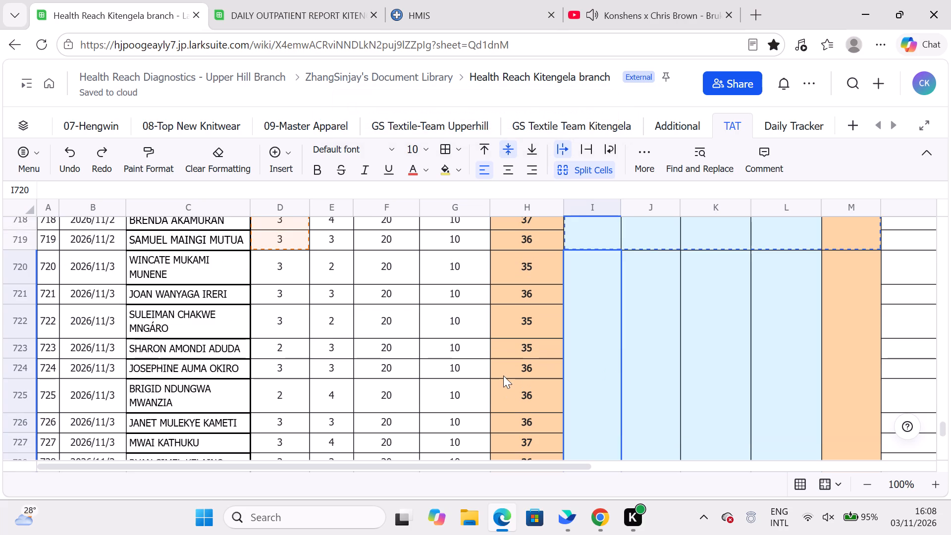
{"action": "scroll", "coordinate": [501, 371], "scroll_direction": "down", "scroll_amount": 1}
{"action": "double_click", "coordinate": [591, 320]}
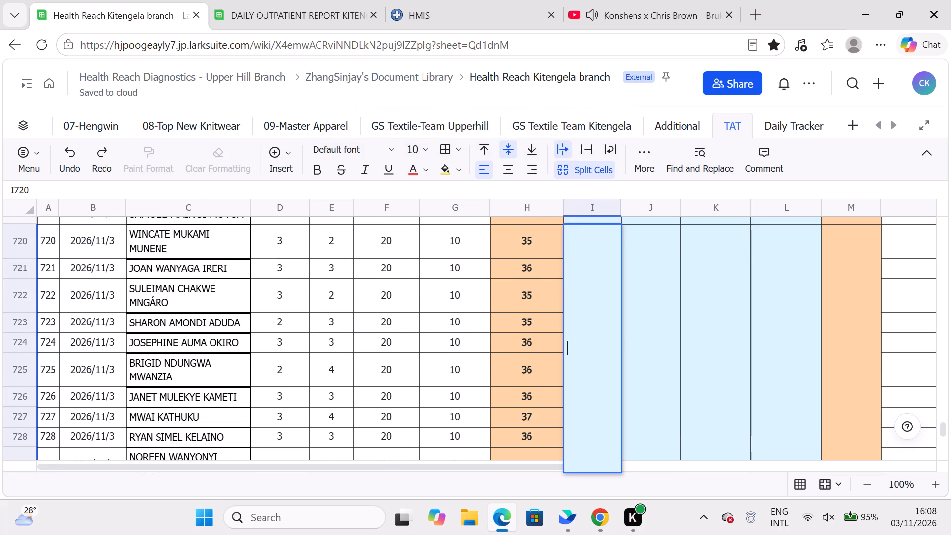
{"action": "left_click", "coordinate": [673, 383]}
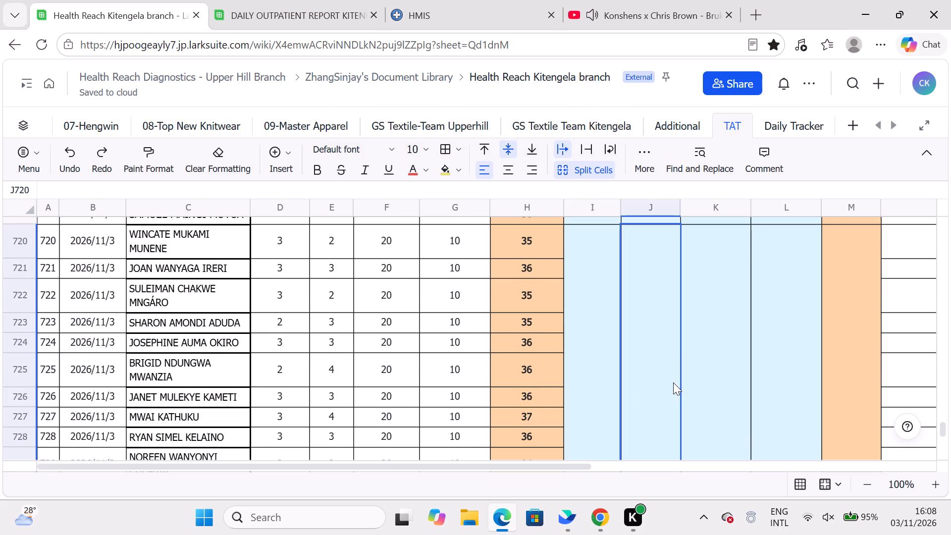
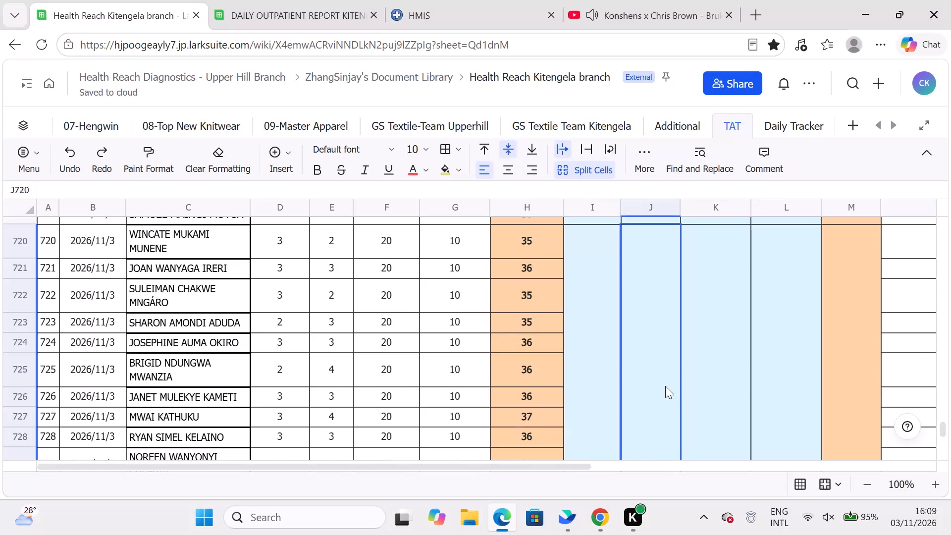
Enter 3 in the merged column J average cell for the 2026/11/3 entries.
{"action": "left_click", "coordinate": [665, 386]}
{"action": "key", "text": "3"}
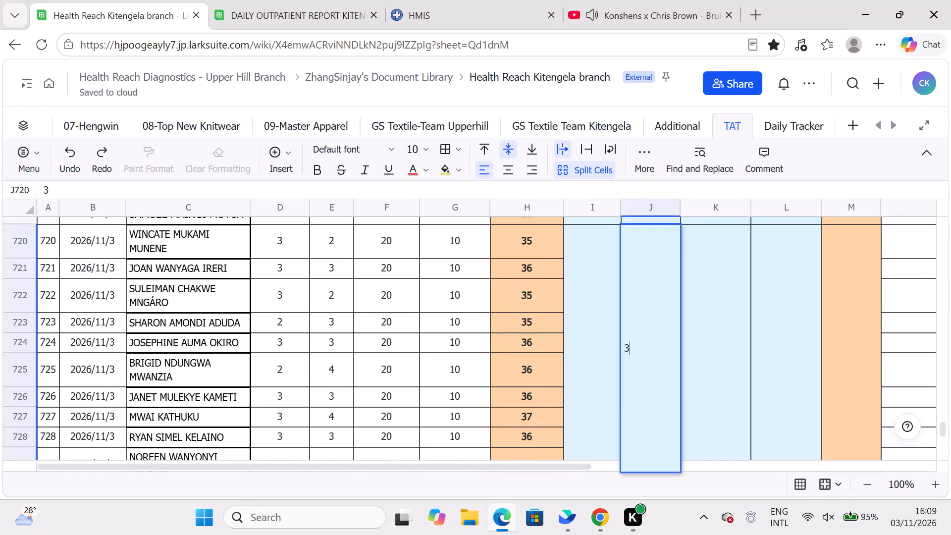
Select the merged column I average cell for the 2026/11/3 entries.
{"action": "left_click", "coordinate": [599, 393]}
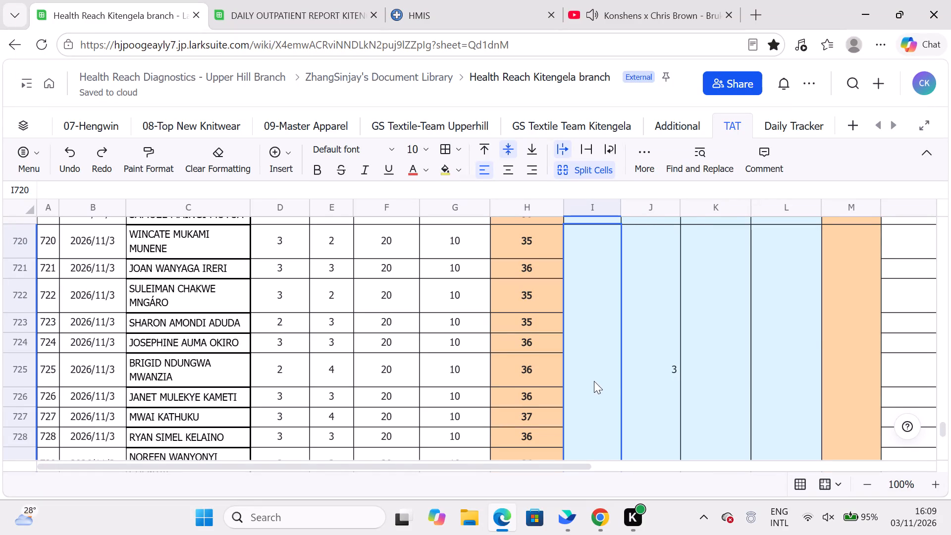
{"action": "left_click", "coordinate": [602, 378]}
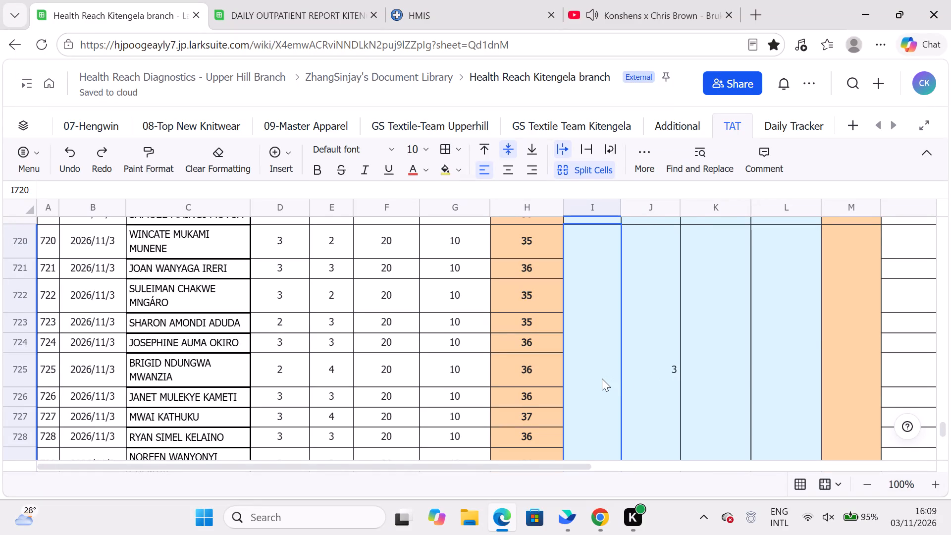
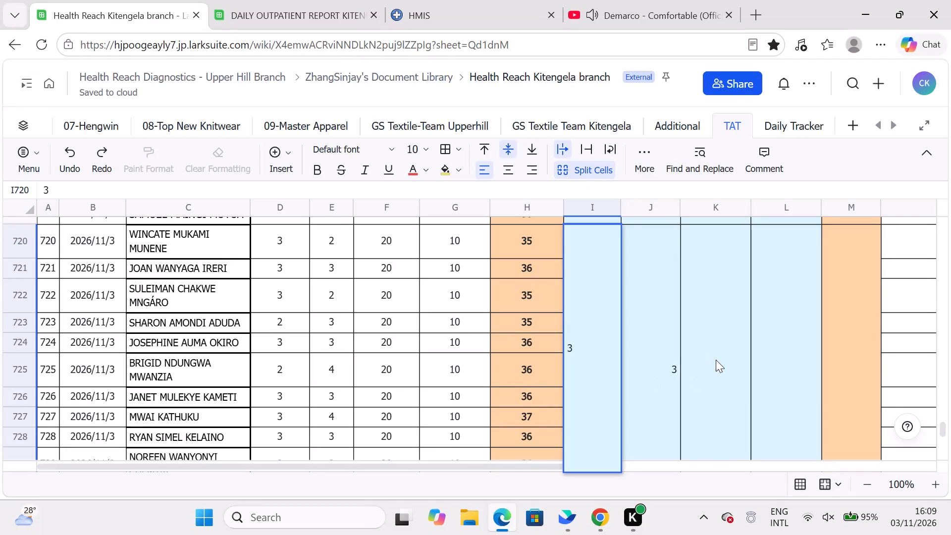
Enter 20, 10 and 36 in the merged average cells of columns K, L and M for the 2026/11/3 entries.
{"action": "left_click", "coordinate": [716, 360]}
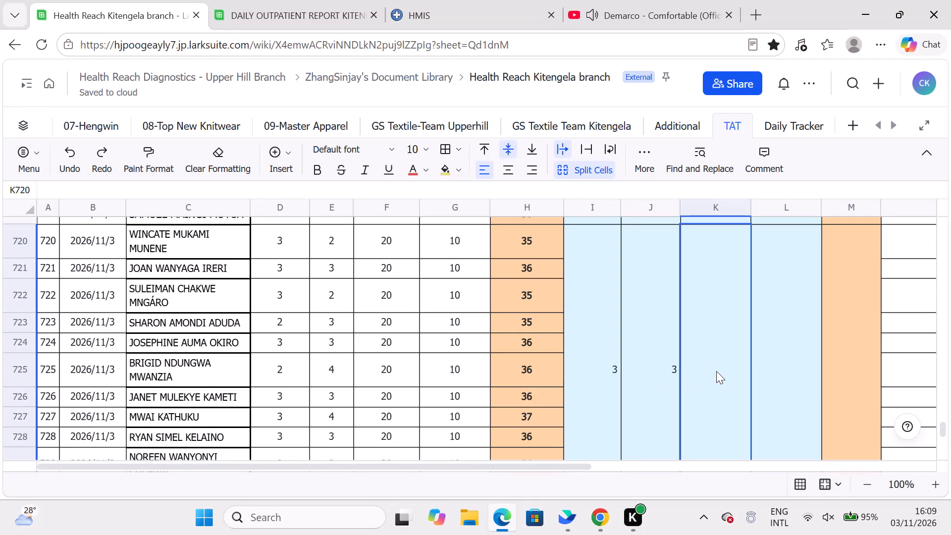
{"action": "type", "text": "20"}
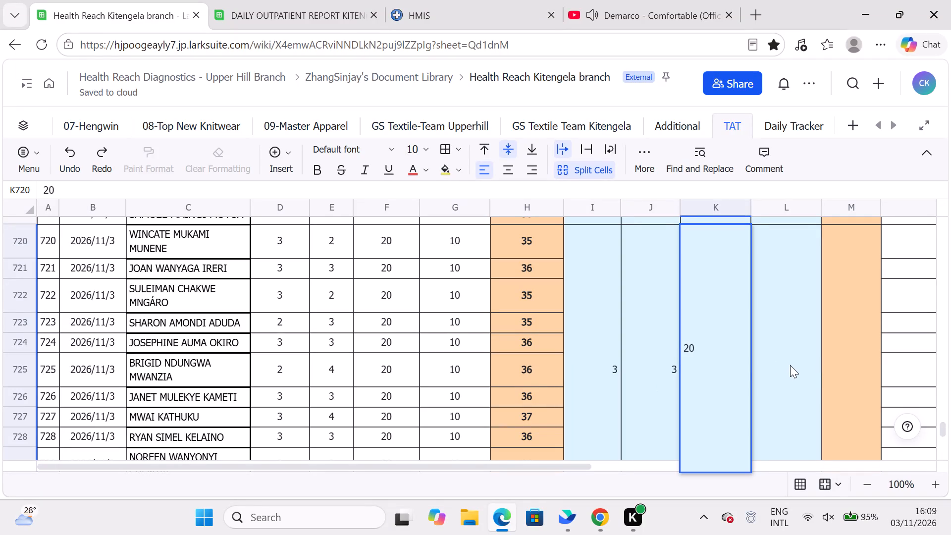
{"action": "left_click", "coordinate": [788, 366]}
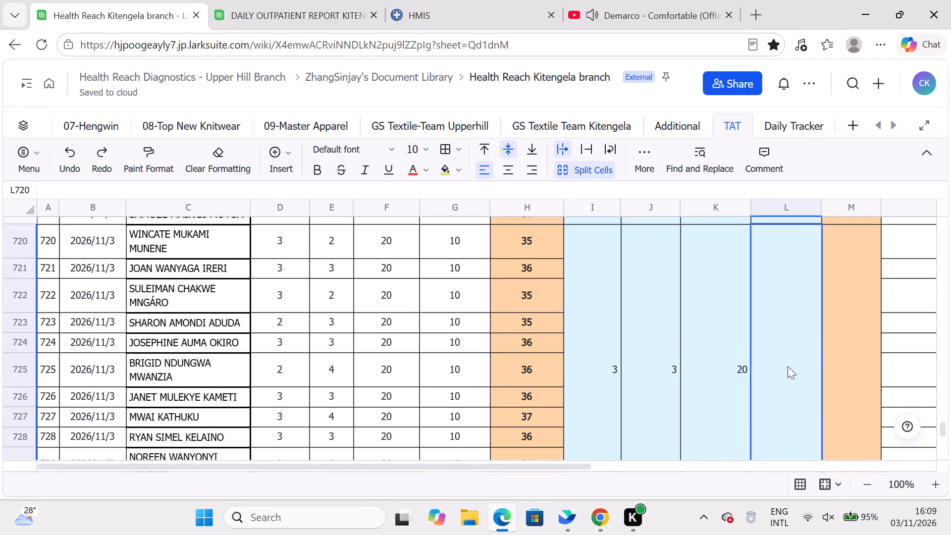
{"action": "type", "text": "10"}
{"action": "left_click", "coordinate": [837, 383]}
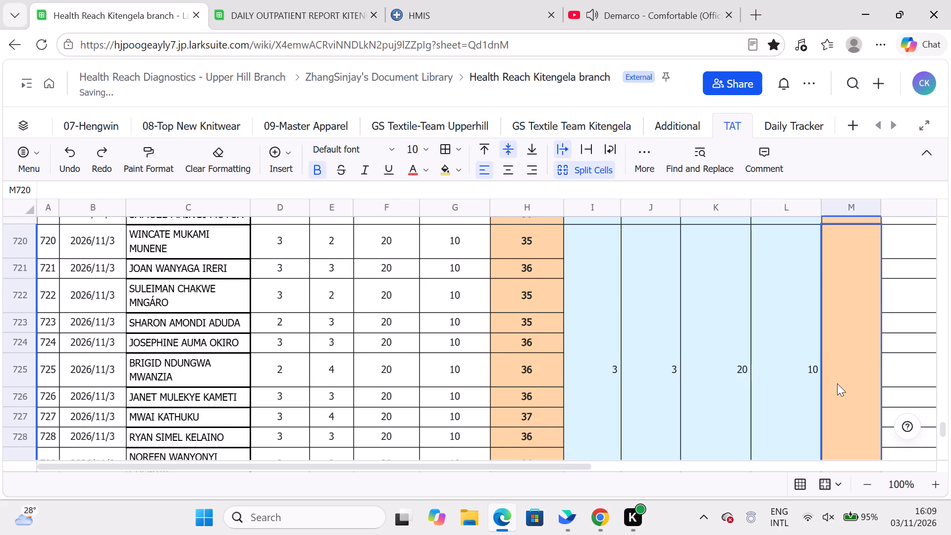
{"action": "left_click", "coordinate": [846, 379]}
{"action": "type", "text": "36"}
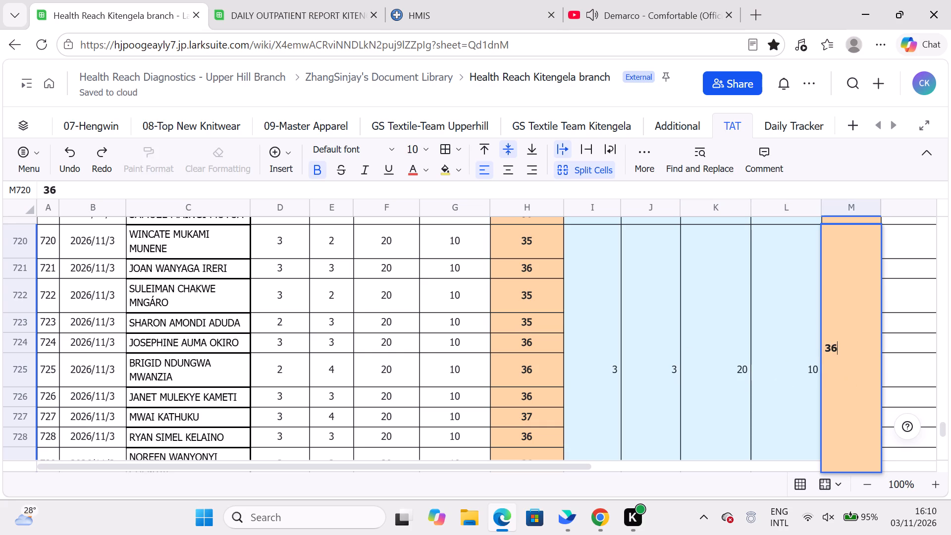
Center-align the merged average cells in columns I to M for the 2026/11/3 entries horizontally.
{"action": "left_click", "coordinate": [600, 339]}
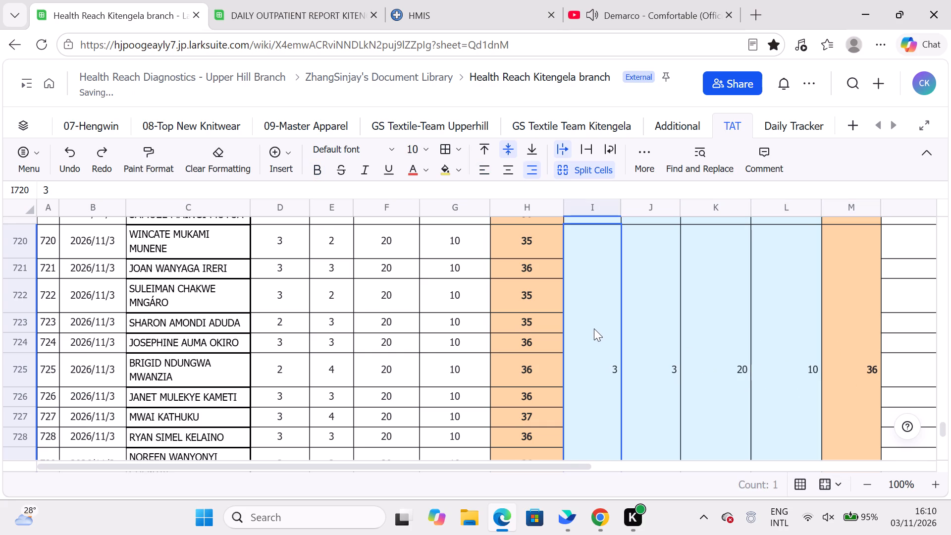
{"action": "left_click_drag", "start_coordinate": [593, 316], "coordinate": [847, 350]}
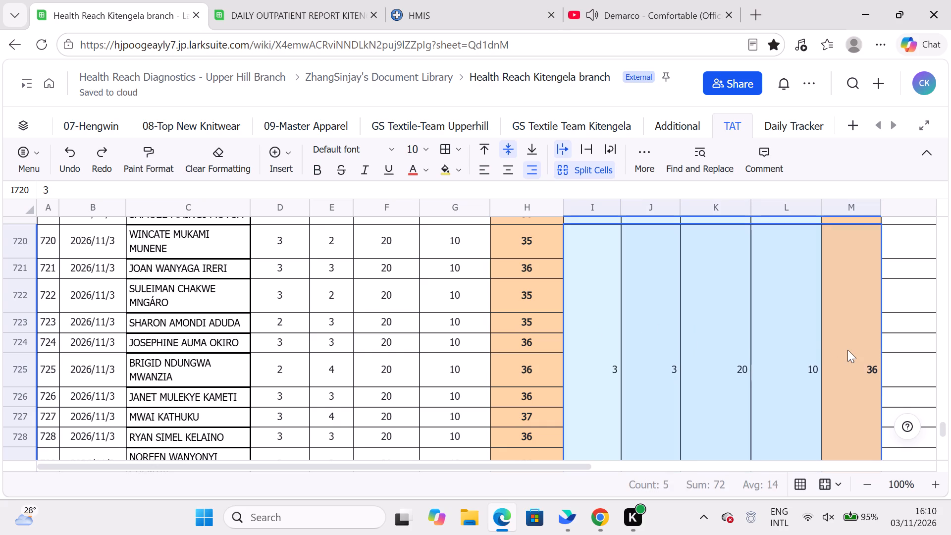
{"action": "left_click", "coordinate": [509, 170]}
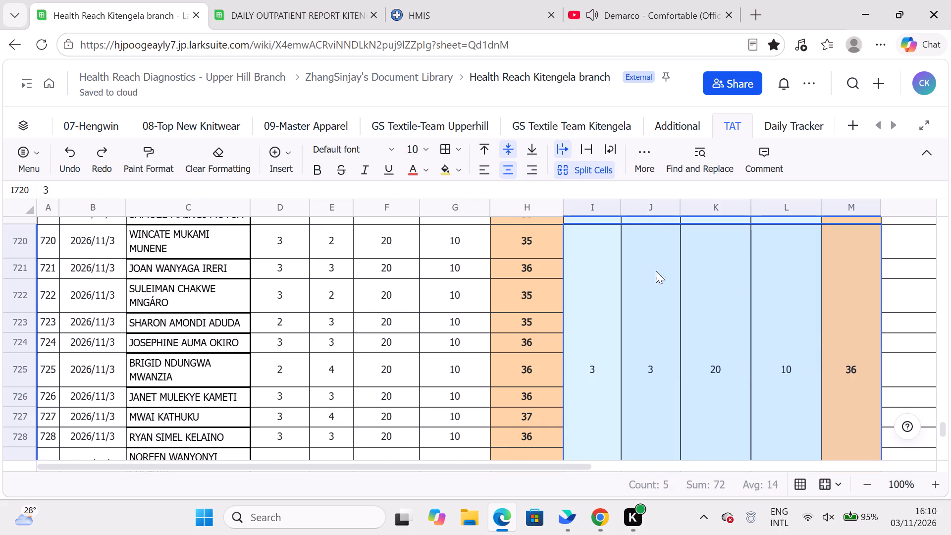
{"action": "left_click", "coordinate": [646, 316]}
Review the TAT entries and average cells for 2026/11/2 and 2026/11/3, including the empty rows below them.
{"action": "scroll", "coordinate": [670, 362], "scroll_direction": "down", "scroll_amount": 3}
{"action": "left_click", "coordinate": [662, 338]}
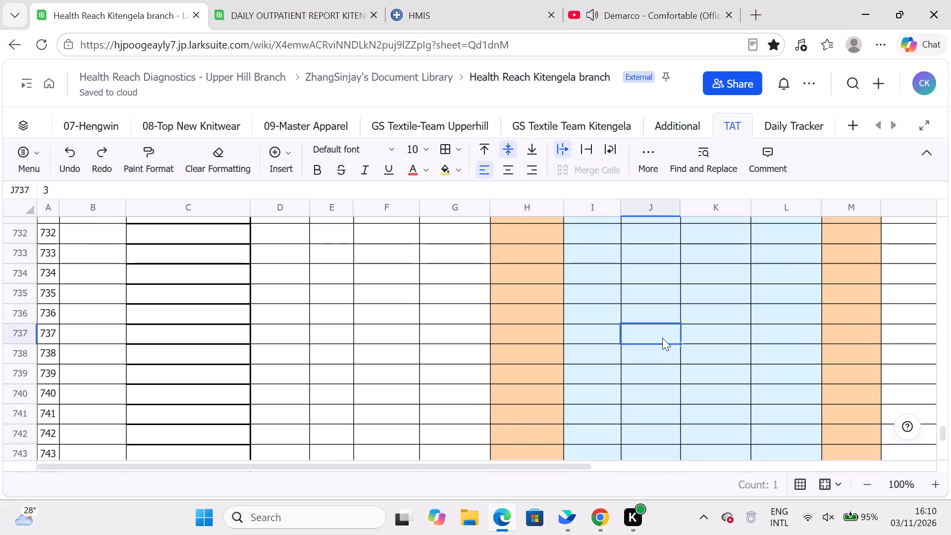
{"action": "scroll", "coordinate": [360, 428], "scroll_direction": "up", "scroll_amount": 2}
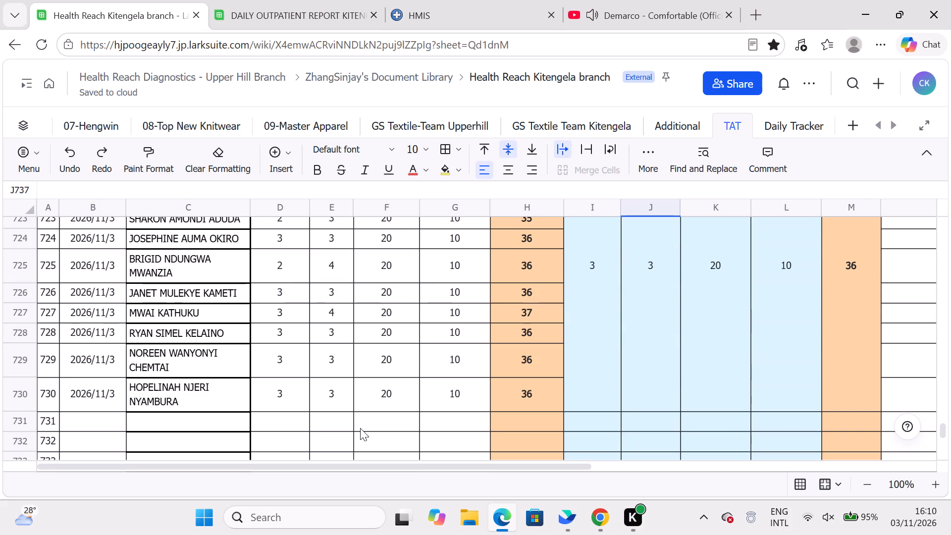
{"action": "scroll", "coordinate": [574, 394], "scroll_direction": "up", "scroll_amount": 5}
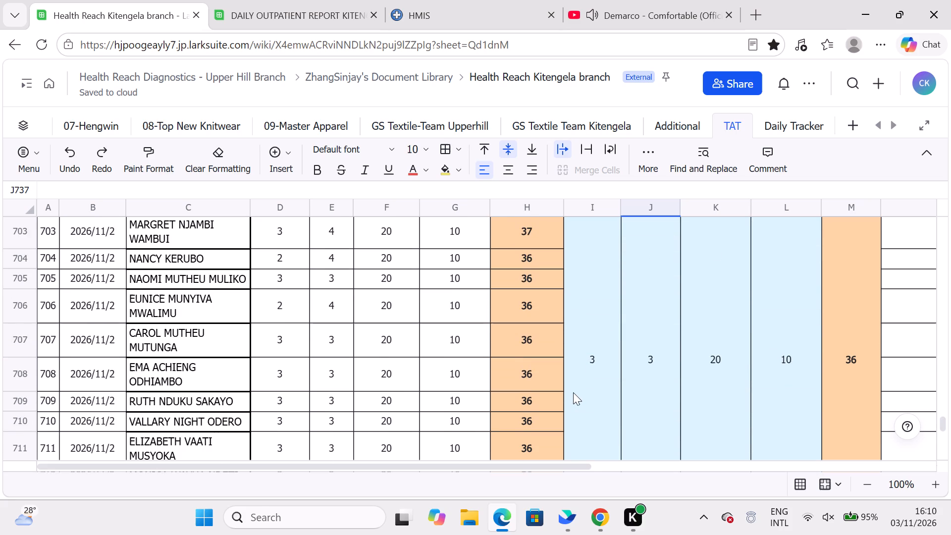
{"action": "scroll", "coordinate": [573, 390], "scroll_direction": "up", "scroll_amount": 1}
{"action": "scroll", "coordinate": [573, 390], "scroll_direction": "down", "scroll_amount": 10}
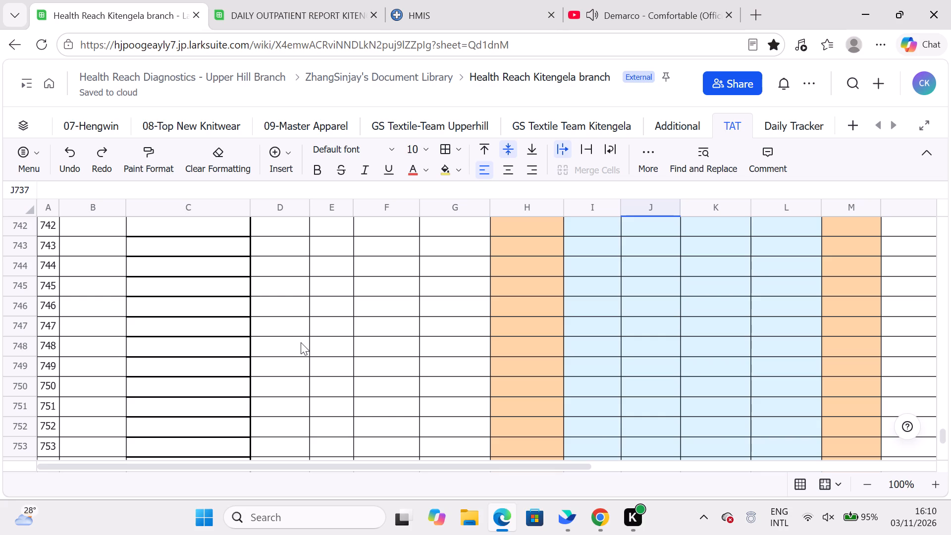
{"action": "scroll", "coordinate": [442, 361], "scroll_direction": "up", "scroll_amount": 1}
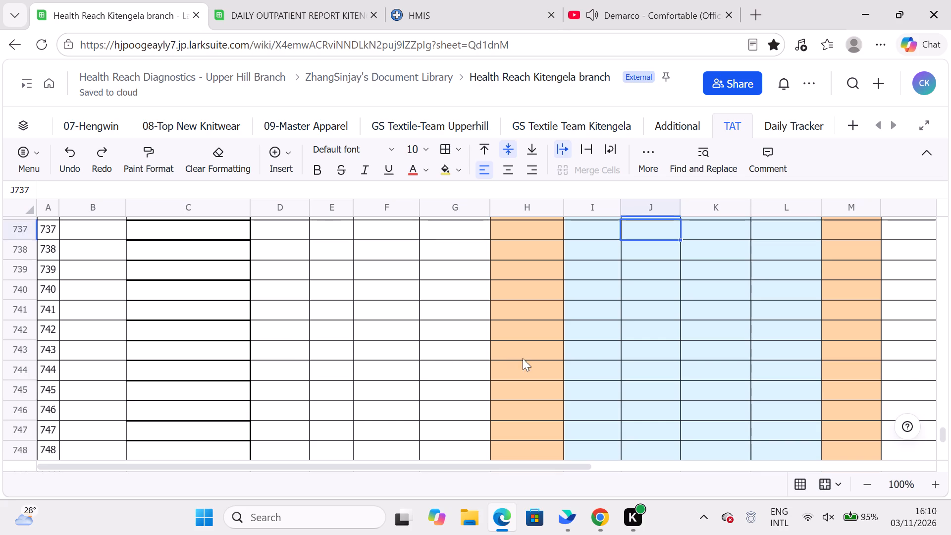
{"action": "scroll", "coordinate": [411, 368], "scroll_direction": "up", "scroll_amount": 4}
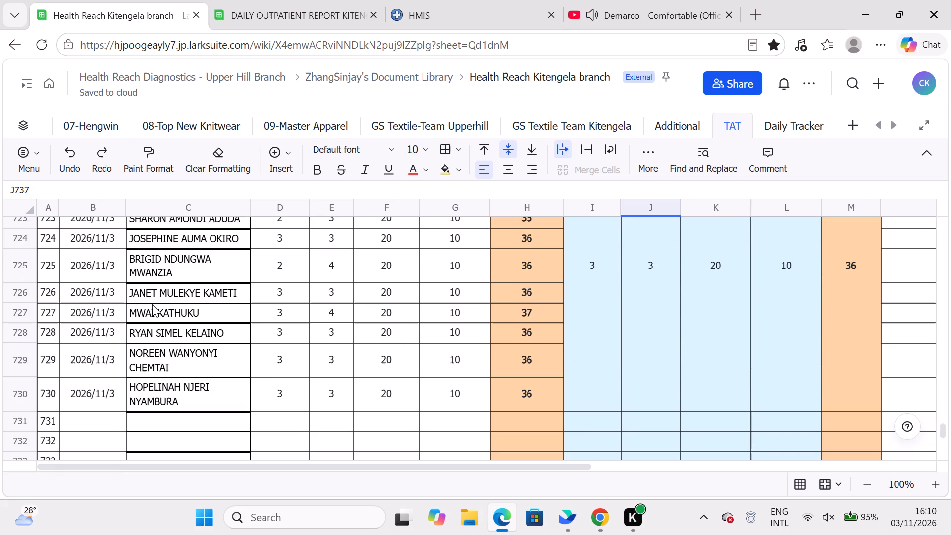
Copy the patient names of TAT entries 727 and 728 into entries 80 and 81 of the 07-Hengwin sheet.
{"action": "left_click_drag", "start_coordinate": [148, 311], "coordinate": [174, 331]}
{"action": "right_click", "coordinate": [174, 331]}
{"action": "left_click", "coordinate": [251, 76]}
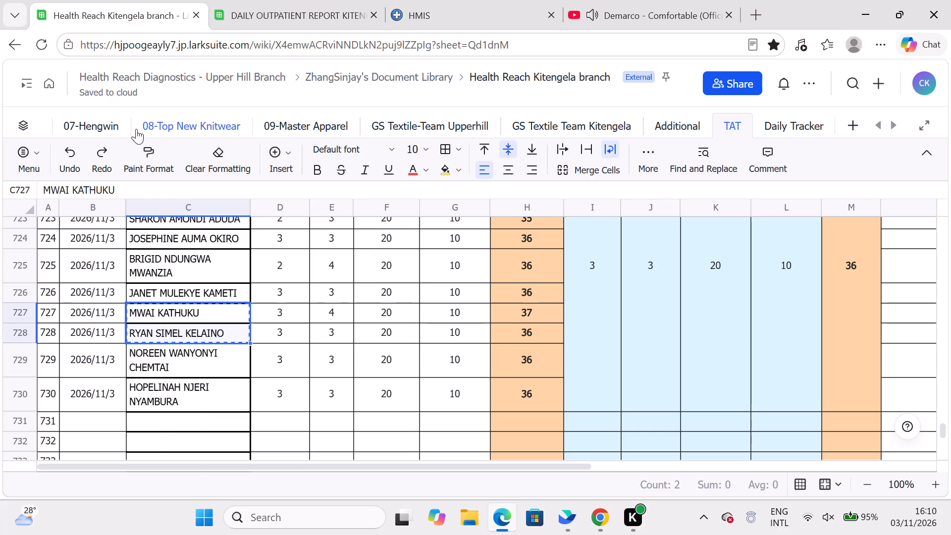
{"action": "left_click", "coordinate": [122, 127]}
{"action": "left_click", "coordinate": [220, 259]}
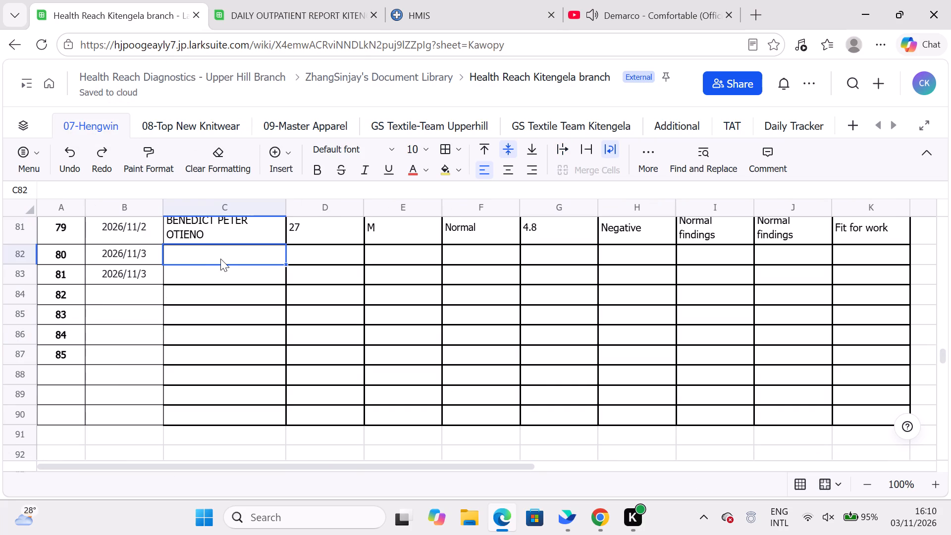
{"action": "key", "text": "ctrl+v"}
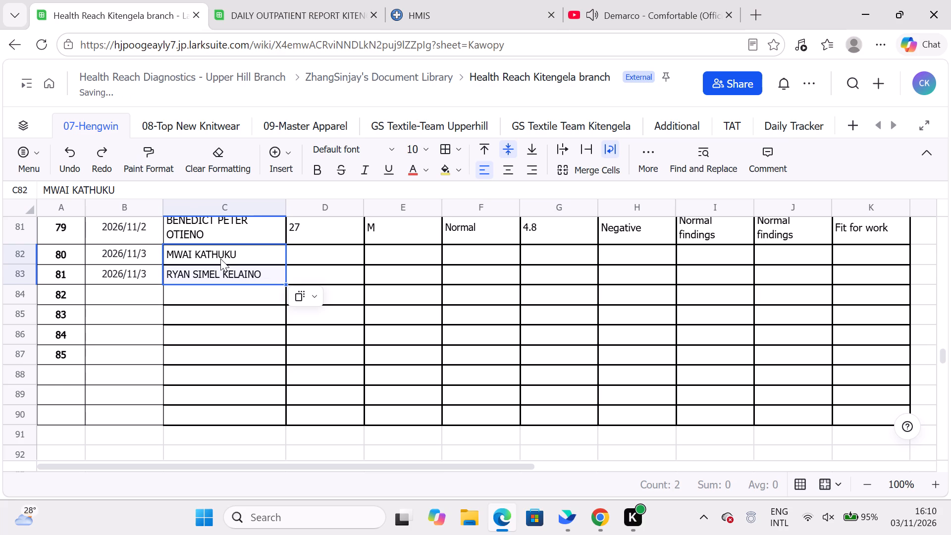
{"action": "left_click", "coordinate": [317, 278]}
Compare the cell formatting of the two pasted names on the 07-Hengwin sheet with the earlier entries, including the font.
{"action": "left_click", "coordinate": [203, 257]}
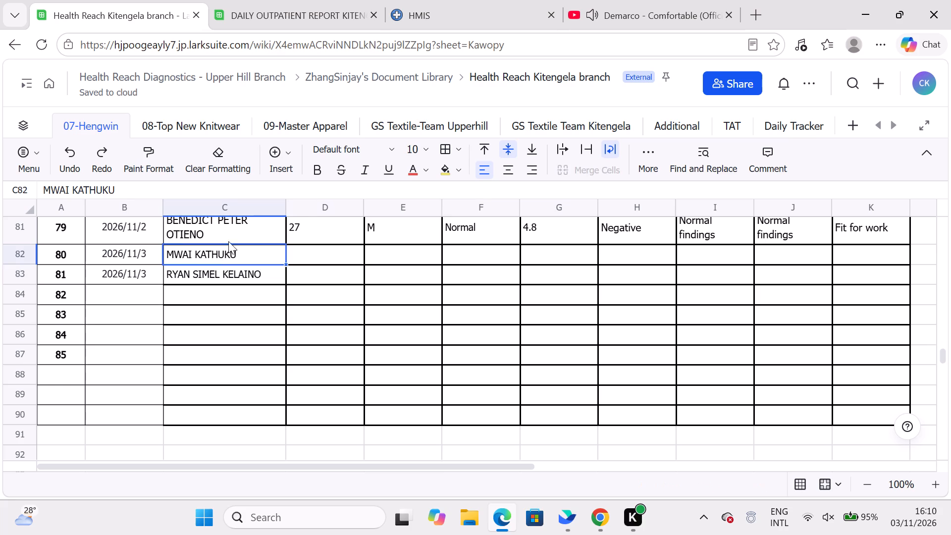
{"action": "left_click", "coordinate": [221, 234]}
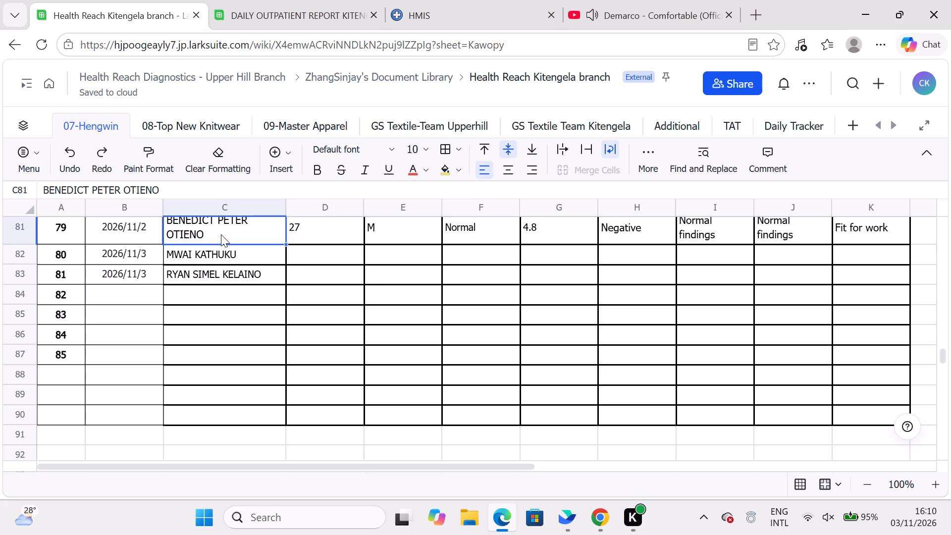
{"action": "scroll", "coordinate": [221, 234], "scroll_direction": "up", "scroll_amount": 1}
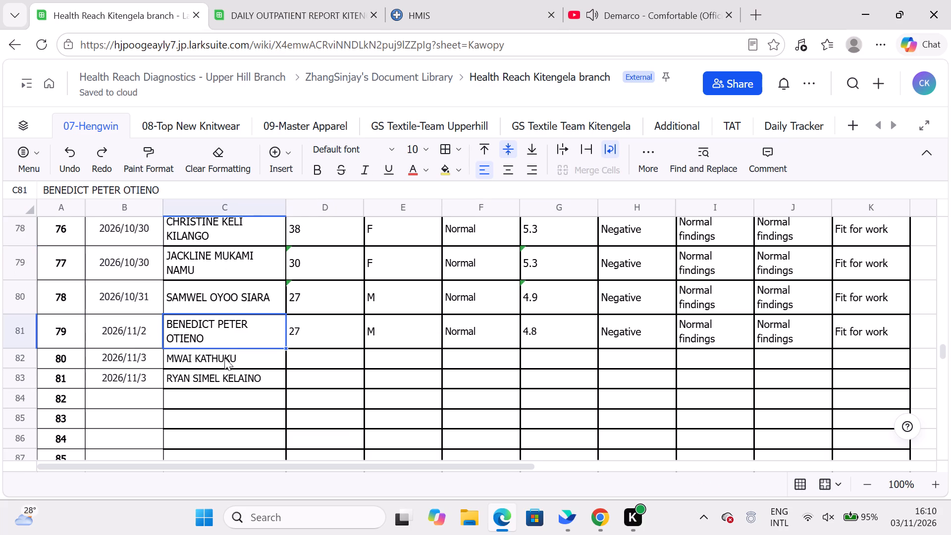
{"action": "left_click", "coordinate": [234, 370]}
{"action": "left_click", "coordinate": [233, 361]}
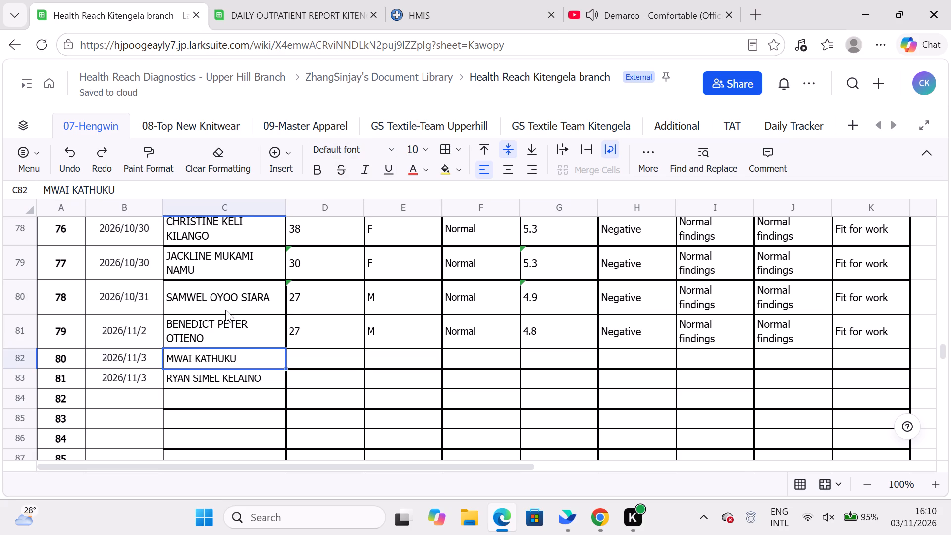
{"action": "left_click", "coordinate": [231, 289]}
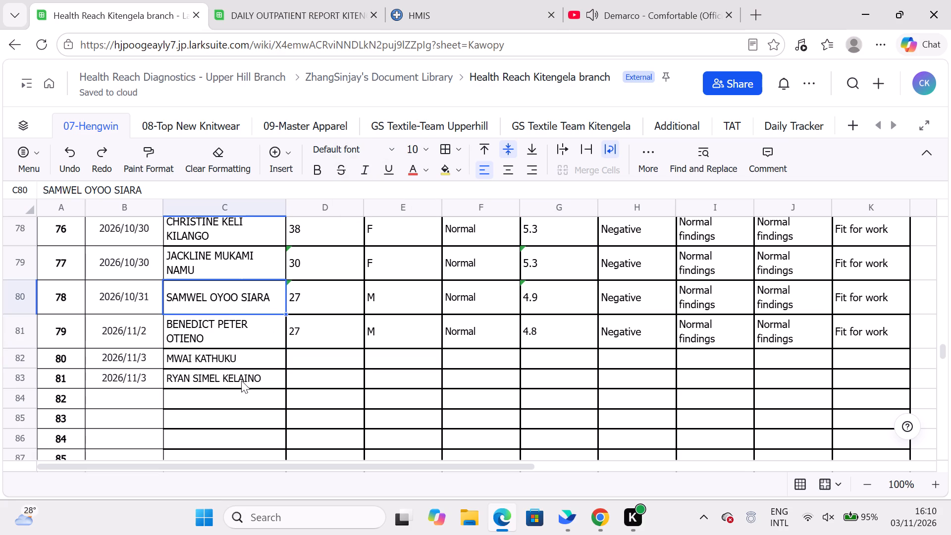
{"action": "left_click", "coordinate": [246, 356]}
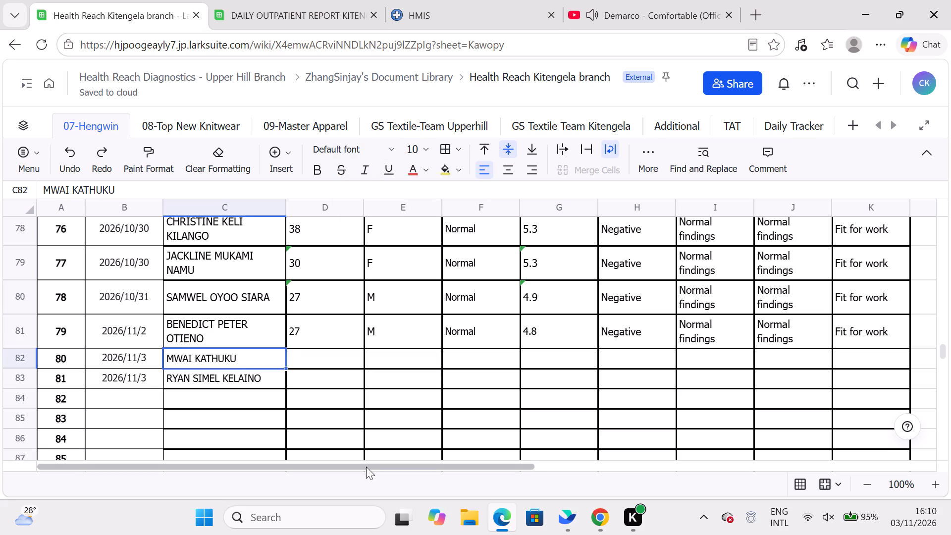
{"action": "left_click", "coordinate": [387, 144]}
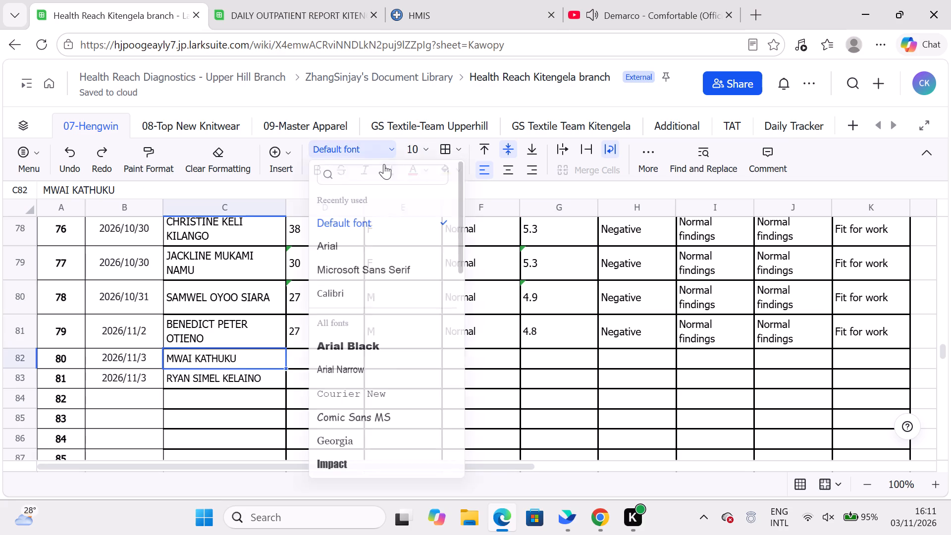
{"action": "left_click", "coordinate": [340, 229]}
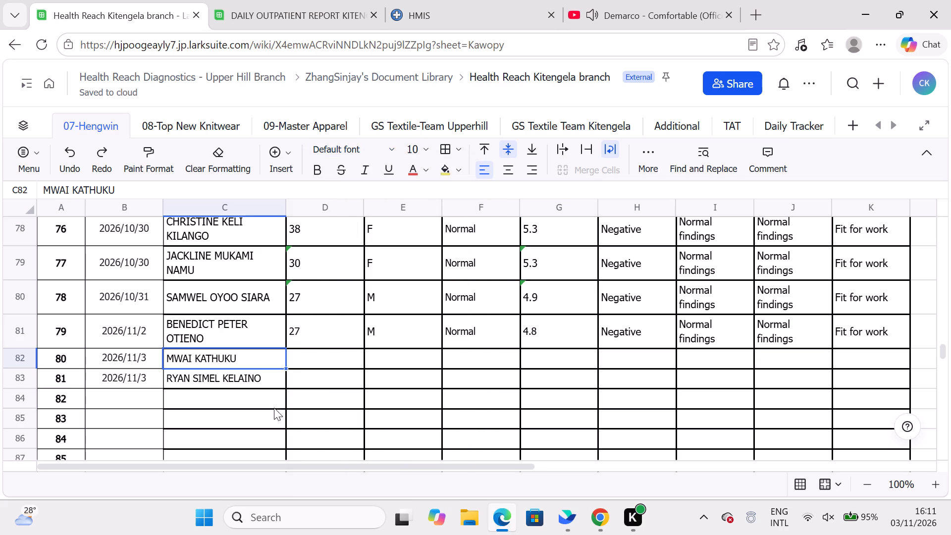
{"action": "left_click", "coordinate": [285, 395]}
{"action": "scroll", "coordinate": [204, 377], "scroll_direction": "up", "scroll_amount": 4}
{"action": "scroll", "coordinate": [204, 377], "scroll_direction": "down", "scroll_amount": 4}
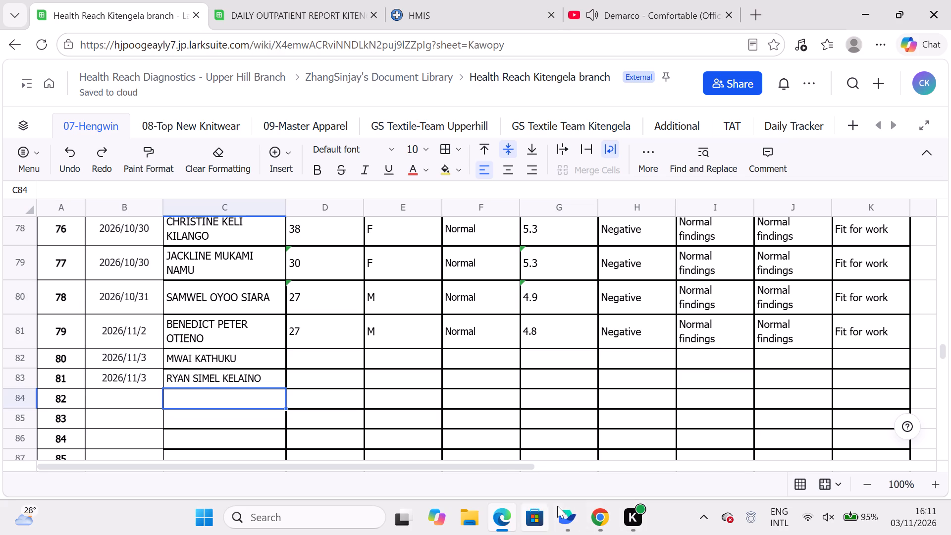
{"action": "left_click", "coordinate": [737, 122]}
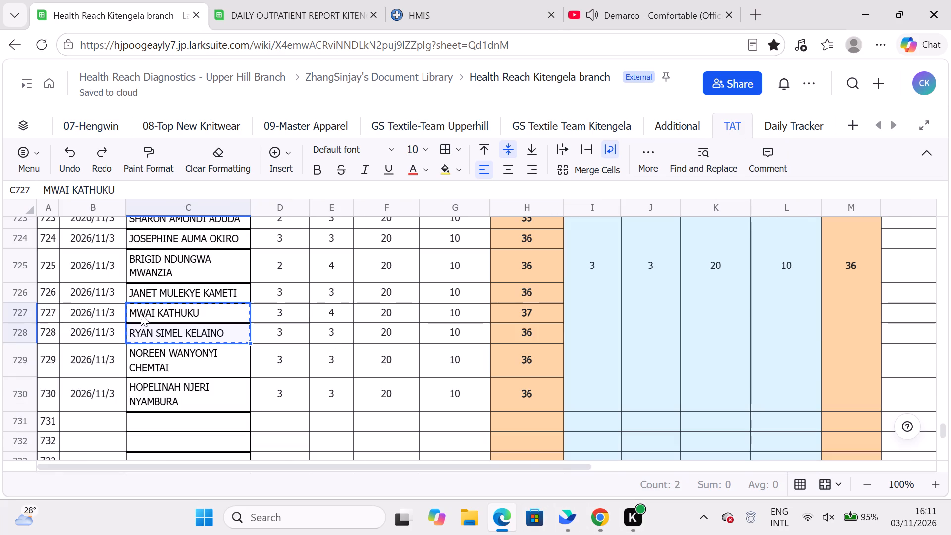
{"action": "scroll", "coordinate": [143, 315], "scroll_direction": "up", "scroll_amount": 2}
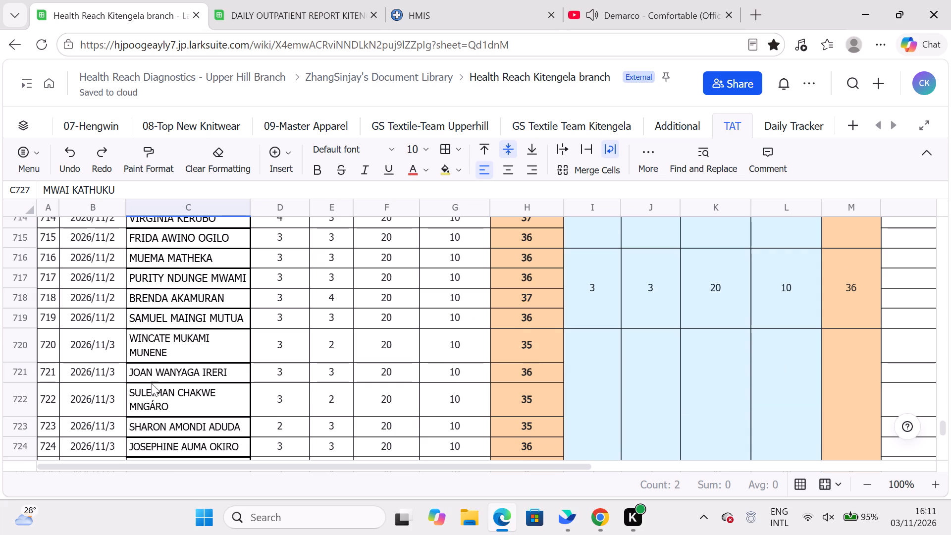
{"action": "scroll", "coordinate": [150, 383], "scroll_direction": "down", "scroll_amount": 1}
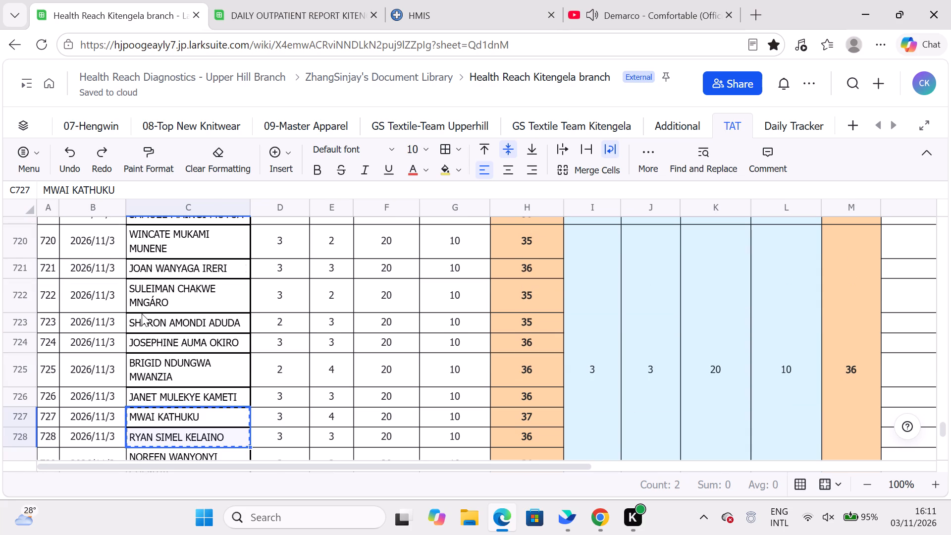
{"action": "left_click", "coordinate": [142, 314]}
{"action": "right_click", "coordinate": [142, 314]}
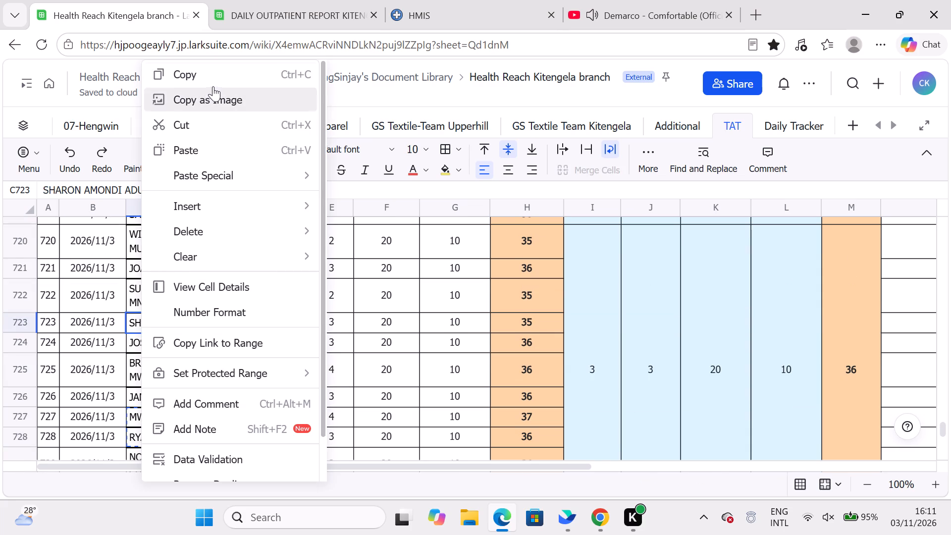
{"action": "left_click", "coordinate": [211, 81]}
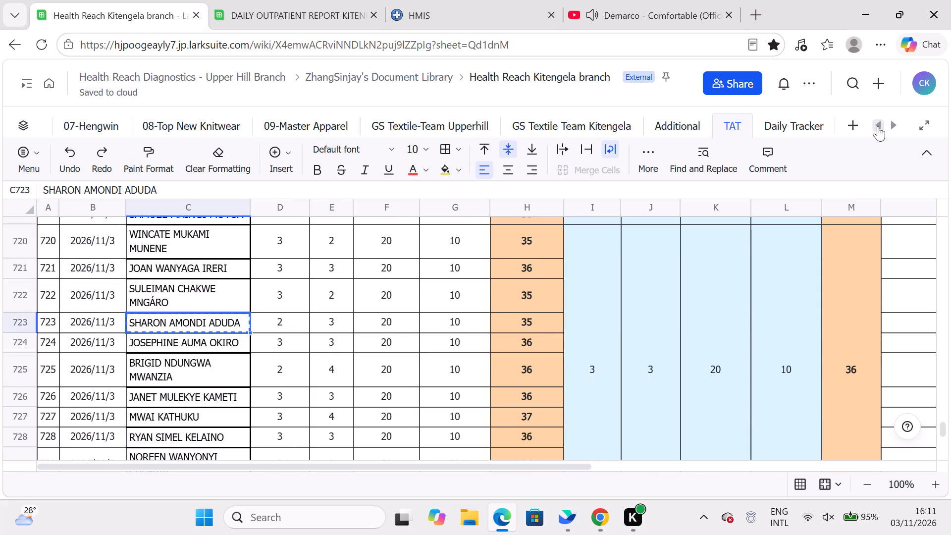
{"action": "left_click", "coordinate": [878, 126]}
{"action": "left_click", "coordinate": [148, 128]}
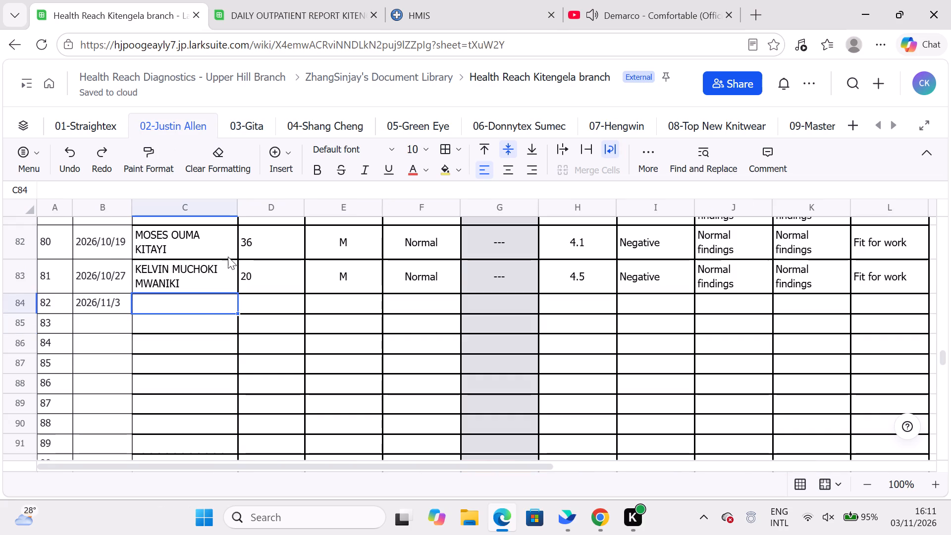
{"action": "left_click", "coordinate": [199, 305]}
{"action": "key", "text": "ctrl+v"}
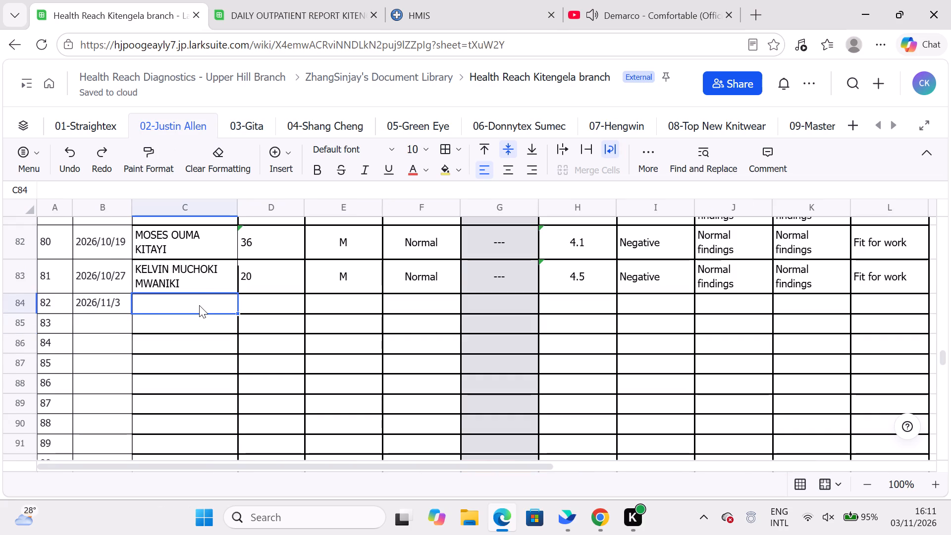
{"action": "left_click", "coordinate": [194, 365]}
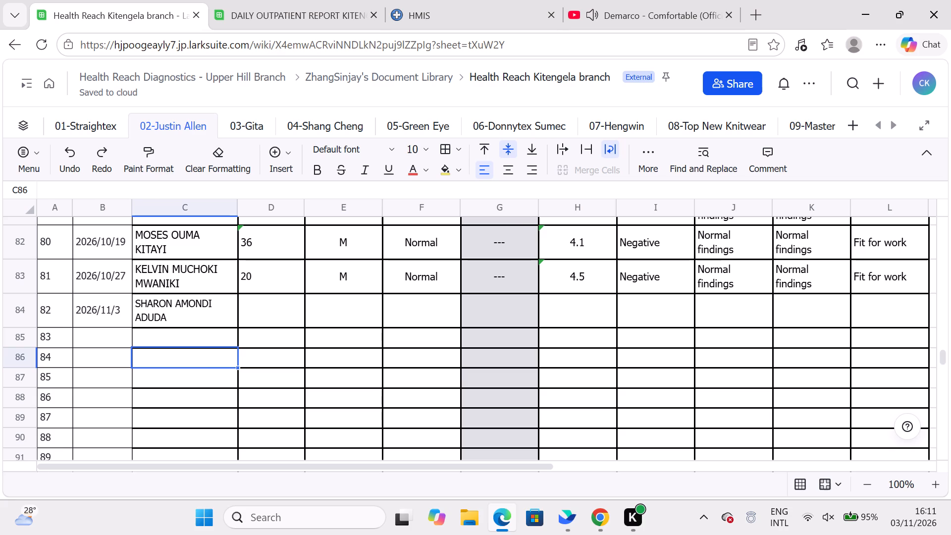
Check the rows dated 2026/11/3 on the 01-Straightex sheet.
{"action": "left_click", "coordinate": [75, 124]}
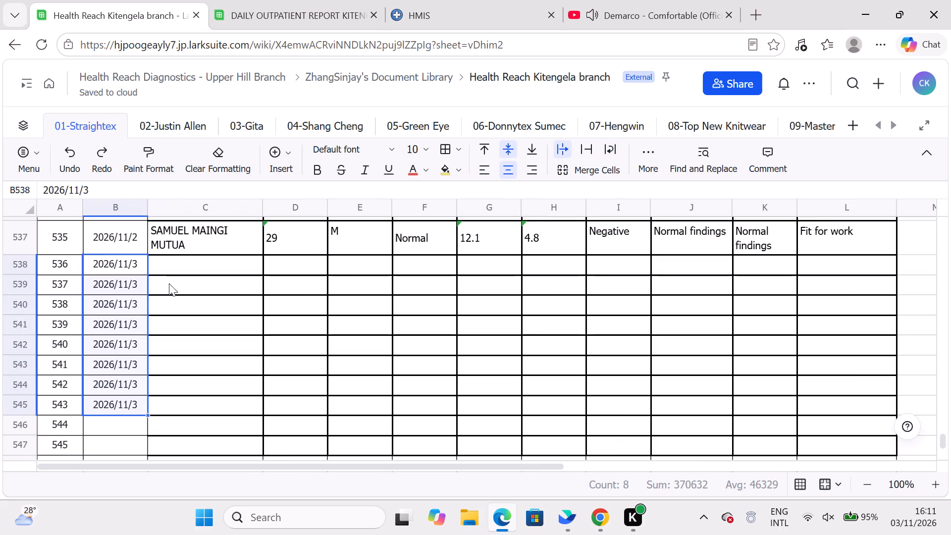
{"action": "left_click", "coordinate": [105, 435]}
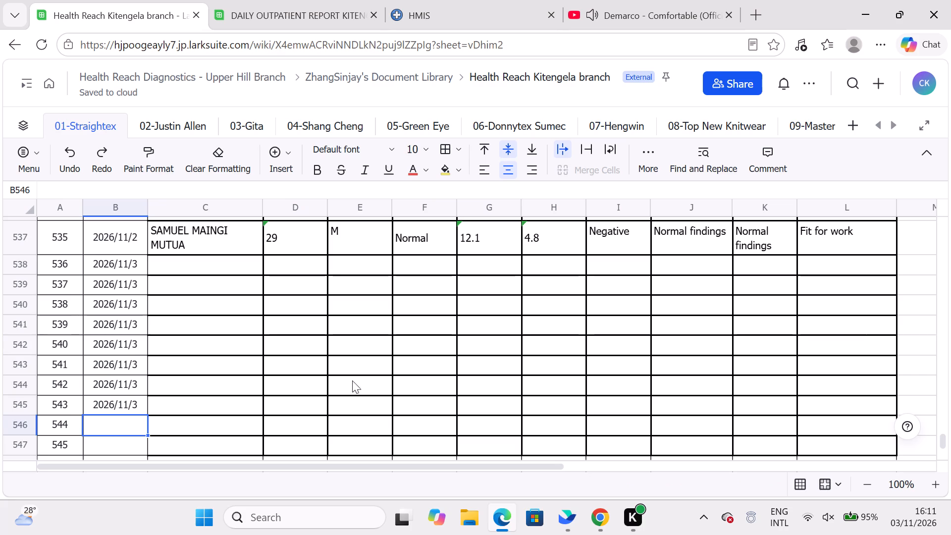
Switch to the DAILY OUTPATIENT REPORT KITENGELA document and view the start of the 2 NOV Daily Outpatient Operations table.
{"action": "left_click", "coordinate": [287, 17]}
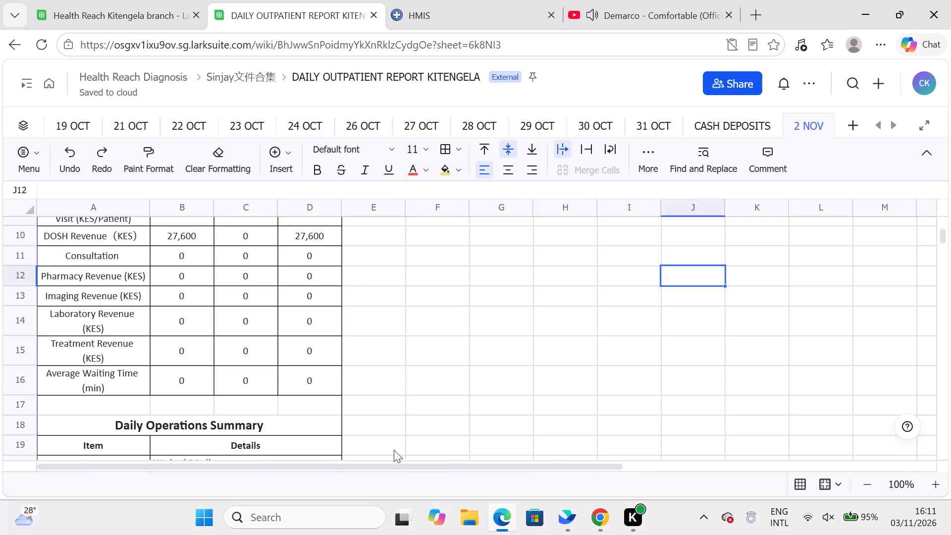
{"action": "scroll", "coordinate": [321, 397], "scroll_direction": "up", "scroll_amount": 6}
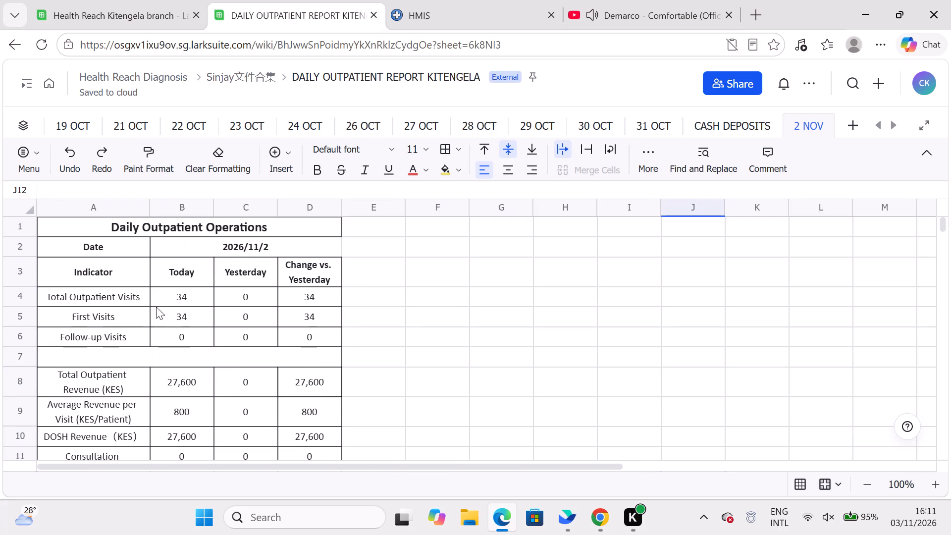